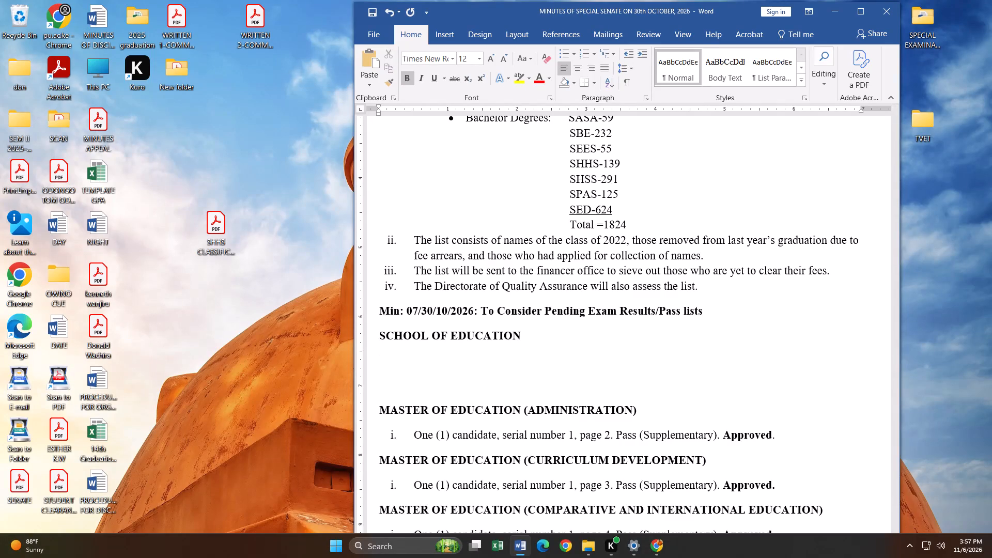
# Add the heading "BACHELOR OF SCIENCE IN AGRIBUSINESS MANAGEMENT AND TRADE" on the blank line below SCHOOL OF EDUCATION.
pyautogui.scroll(-4, 559, 349)
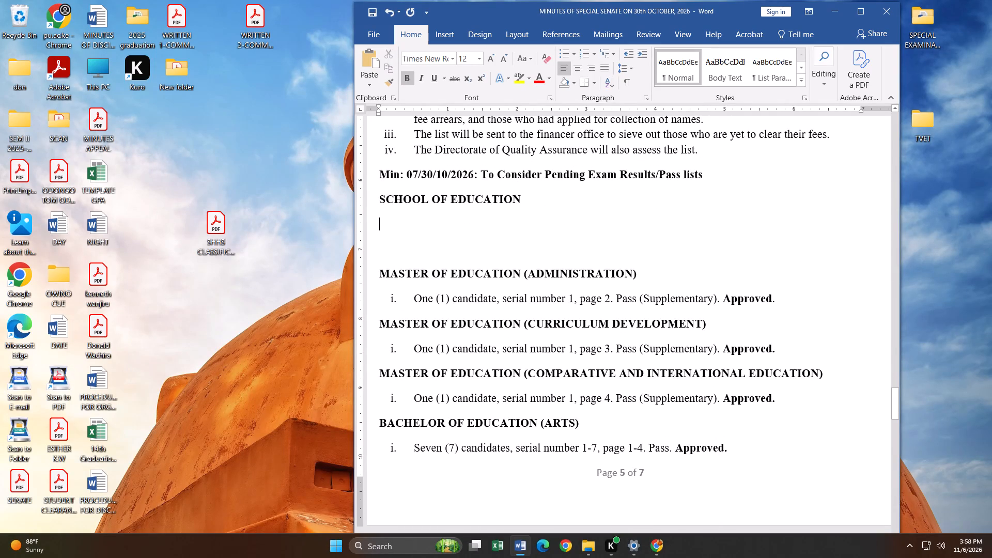
pyautogui.press('b')
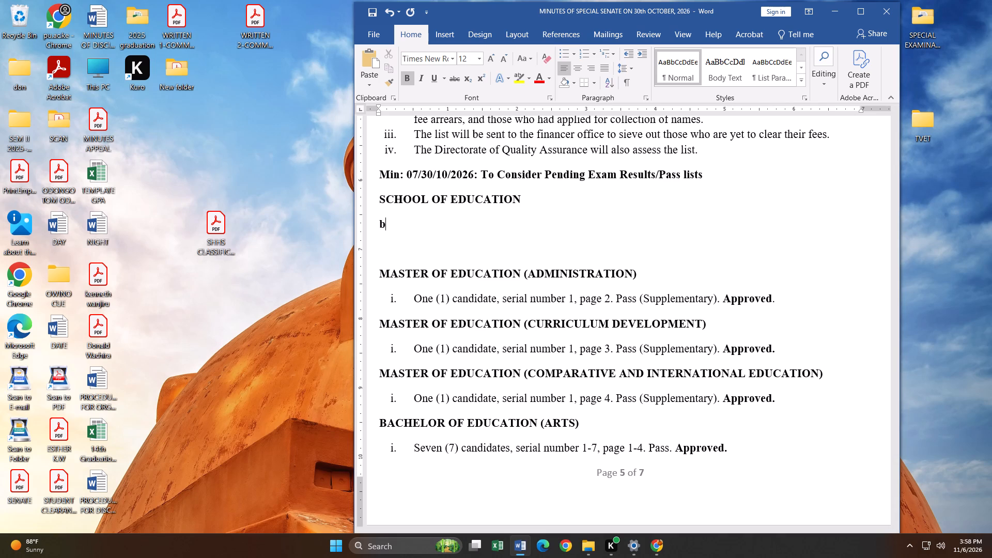
pyautogui.press('BackSpace')
pyautogui.write('BACHEWLOR=')
pyautogui.press('BackSpace')
pyautogui.press('BackSpace')
pyautogui.press('BackSpace')
pyautogui.press('BackSpace')
pyautogui.press('BackSpace')
pyautogui.write('LOR')
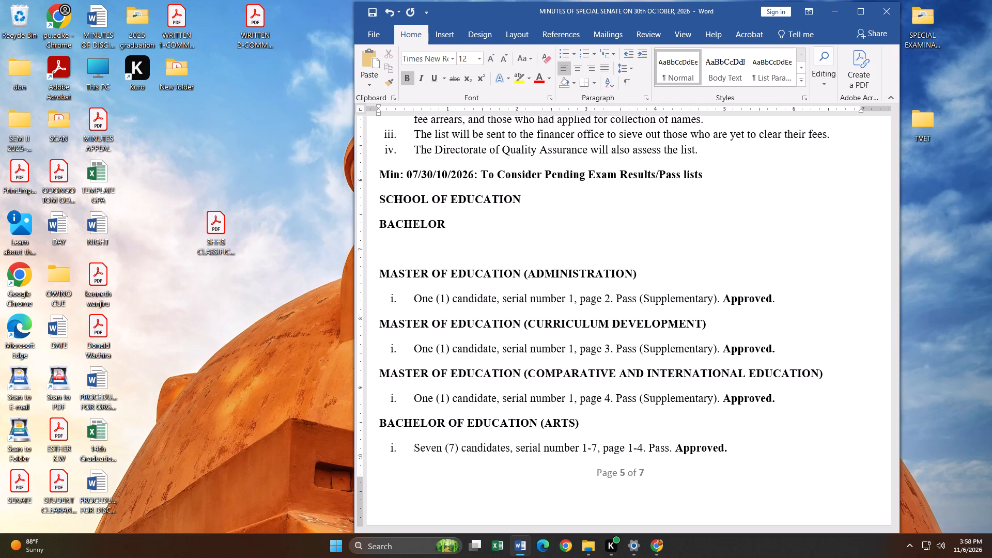
pyautogui.press('space')
pyautogui.write('OF')
pyautogui.press('space')
pyautogui.write('SCIENCE')
pyautogui.press('space')
pyautogui.write('IN AGRICULTURE')
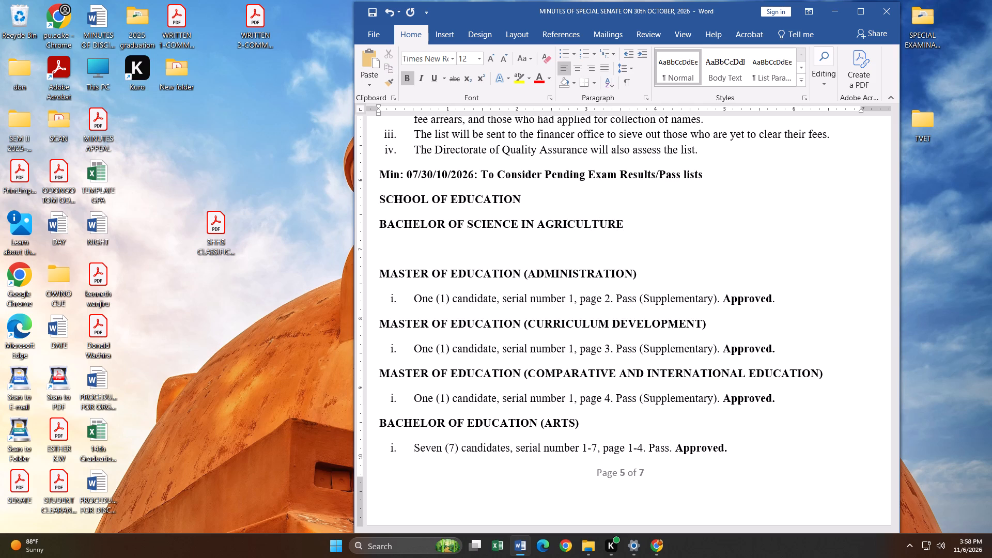
pyautogui.press('BackSpace')
pyautogui.press('BackSpace')
pyautogui.press('BackSpace')
pyautogui.press('BackSpace')
pyautogui.press('BackSpace')
pyautogui.press('BackSpace')
pyautogui.press('BackSpace')
pyautogui.write('BUSINESS')
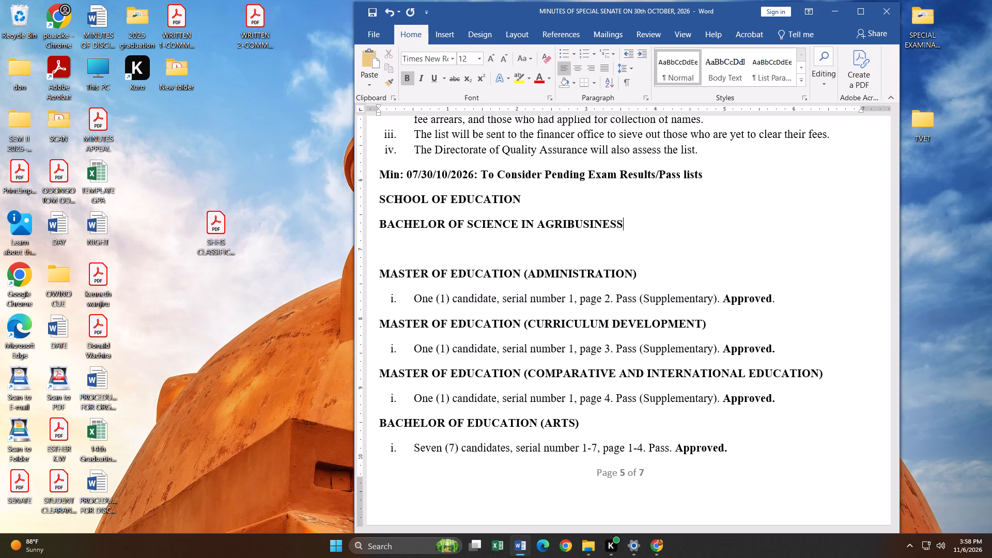
pyautogui.press('space')
pyautogui.write('MANAGEMENT')
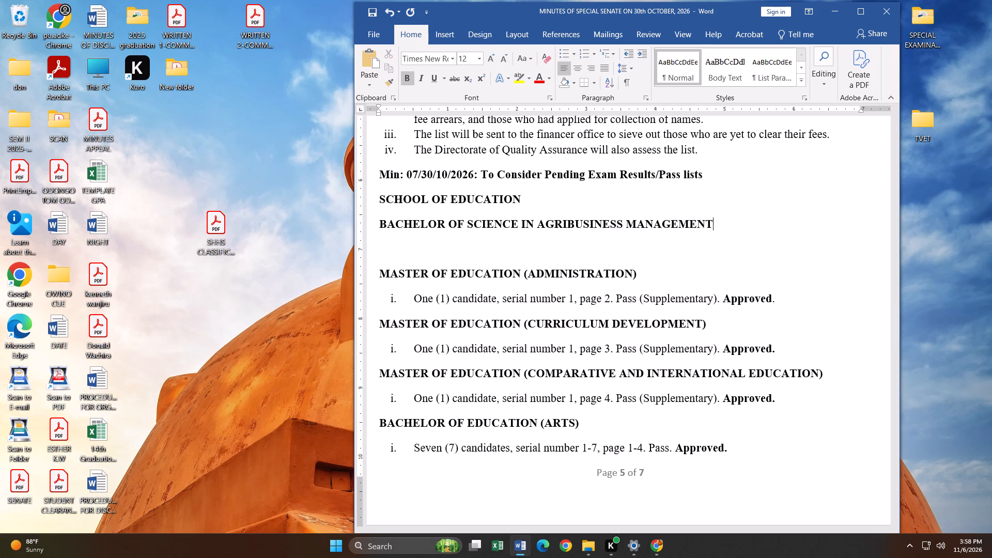
pyautogui.press('space')
pyautogui.write('AND TRADE')
# Start a new line under the agribusiness heading reading "One (1) candidate, serial number 1, page 1.".
pyautogui.press('Return')
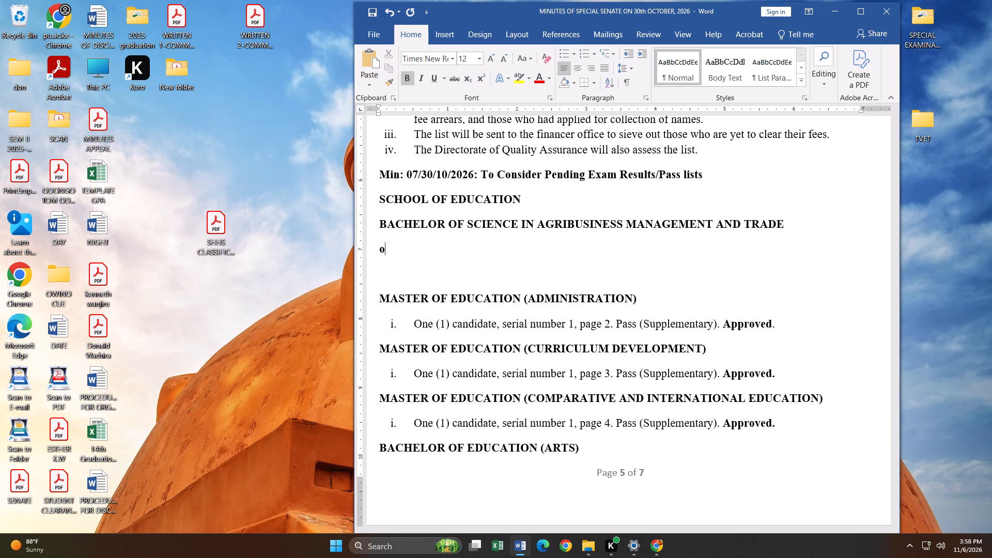
pyautogui.press('BackSpace')
pyautogui.press('o')
pyautogui.write('ne')
pyautogui.write('()')
pyautogui.press('Left')
pyautogui.press('1')
pyautogui.press('Right')
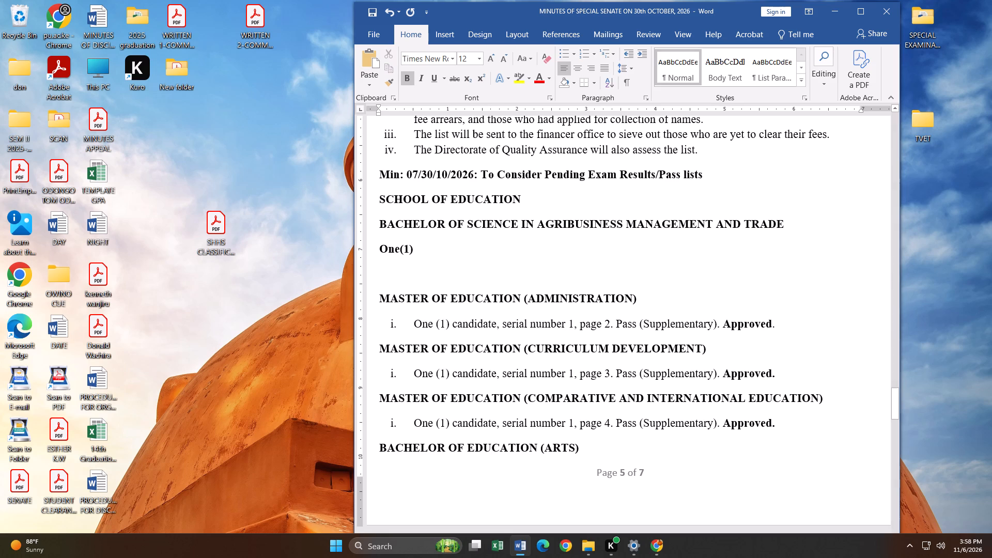
pyautogui.click(400, 249)
pyautogui.press('space')
pyautogui.click(423, 252)
pyautogui.press('space')
pyautogui.press('BackSpace')
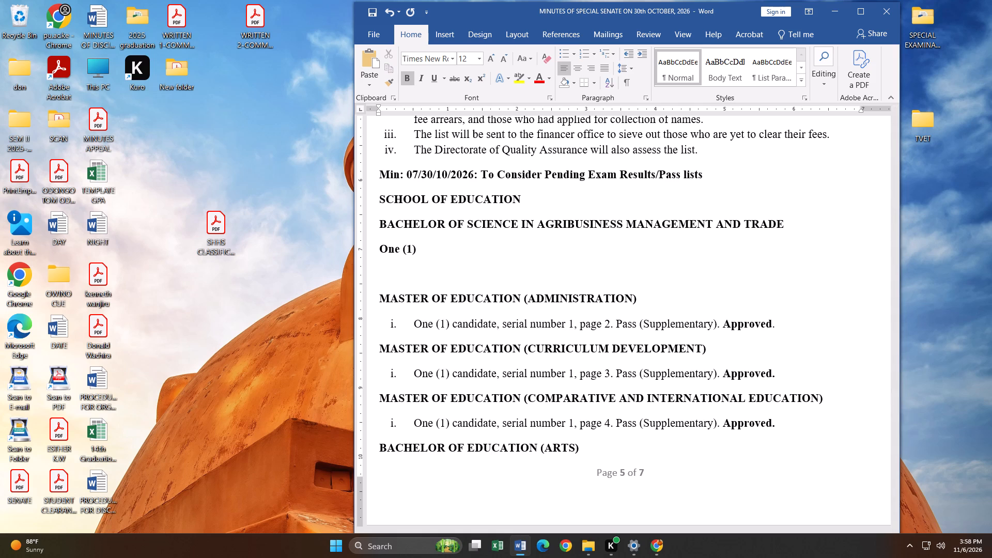
pyautogui.write('candidate')
pyautogui.write(',')
pyautogui.press('space')
pyautogui.write('serial number')
pyautogui.press('space')
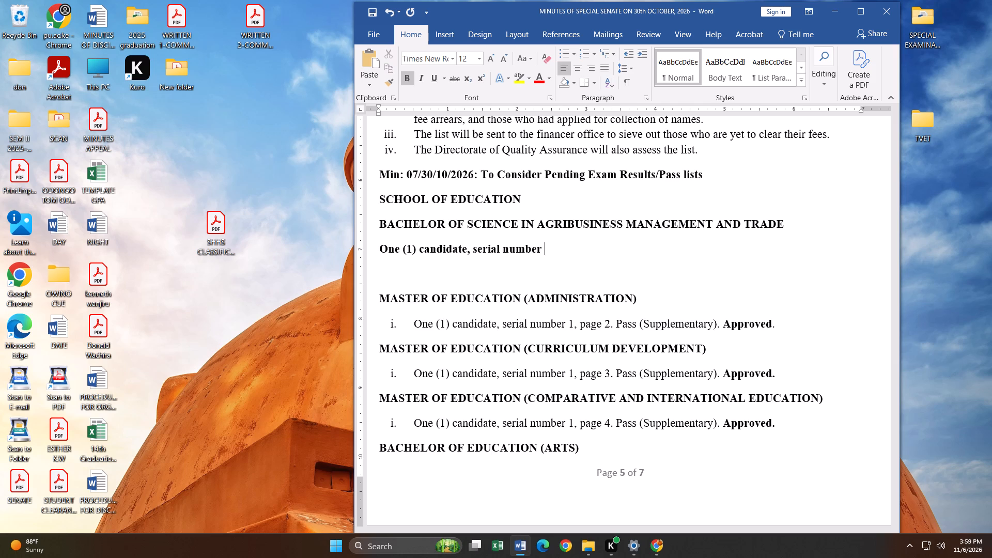
pyautogui.press('1')
pyautogui.write(',')
pyautogui.press('space')
pyautogui.write('page 1')
pyautogui.press('.')
# Complete the candidate line with the result "Pass (Re-retake). Approved".
pyautogui.write('ass')
pyautogui.press('space')
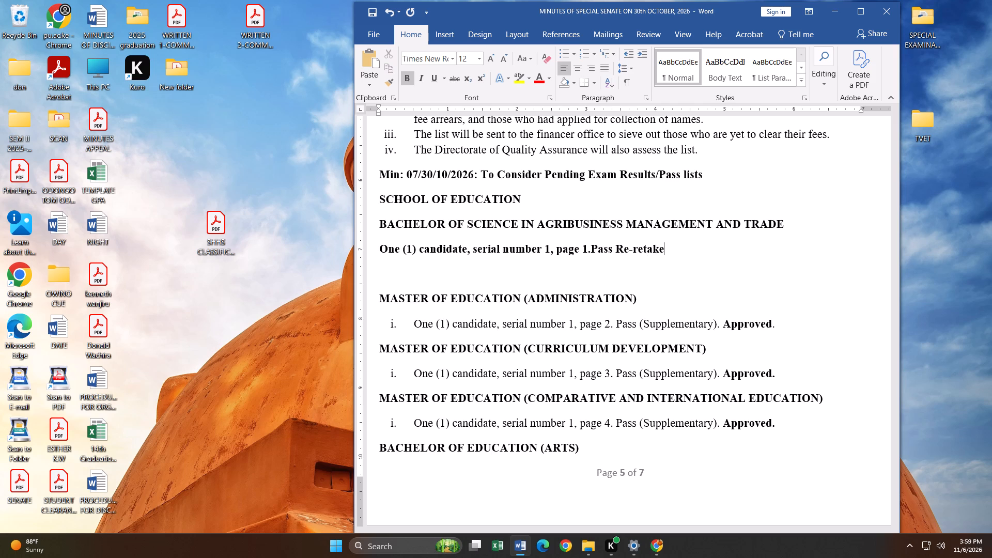
pyautogui.hotkey('shift', ')')
pyautogui.click(618, 247)
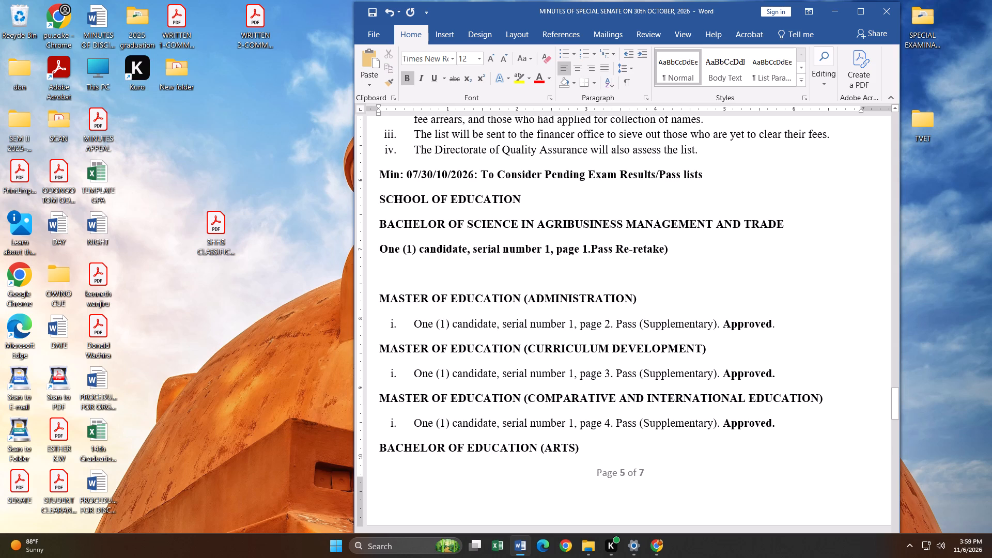
pyautogui.hotkey('shift', '(')
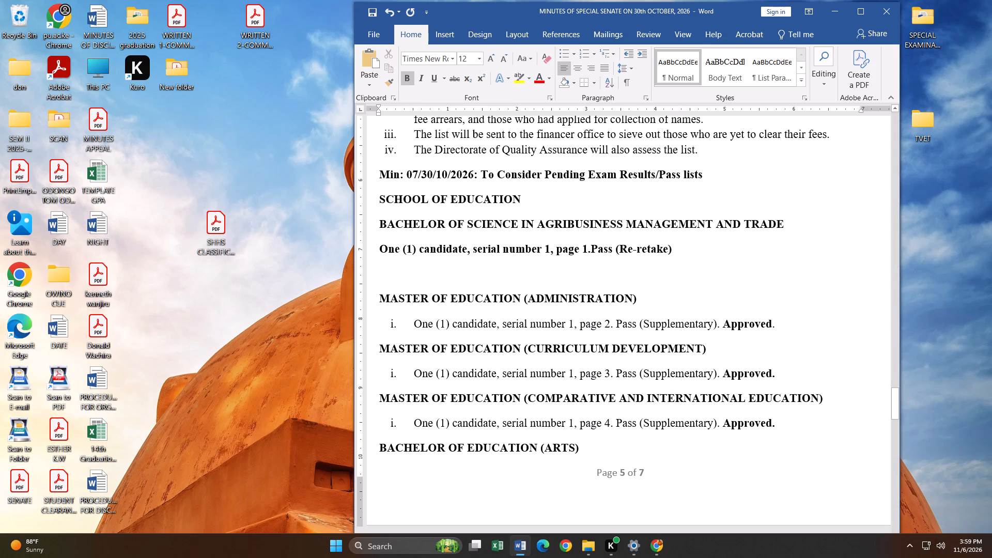
pyautogui.click(675, 252)
pyautogui.write('pproved')
# Remove bold from the new candidate line's text preceding the word "Approved".
pyautogui.moveTo(675, 252); pyautogui.dragTo(374, 251)
pyautogui.click(380, 235)
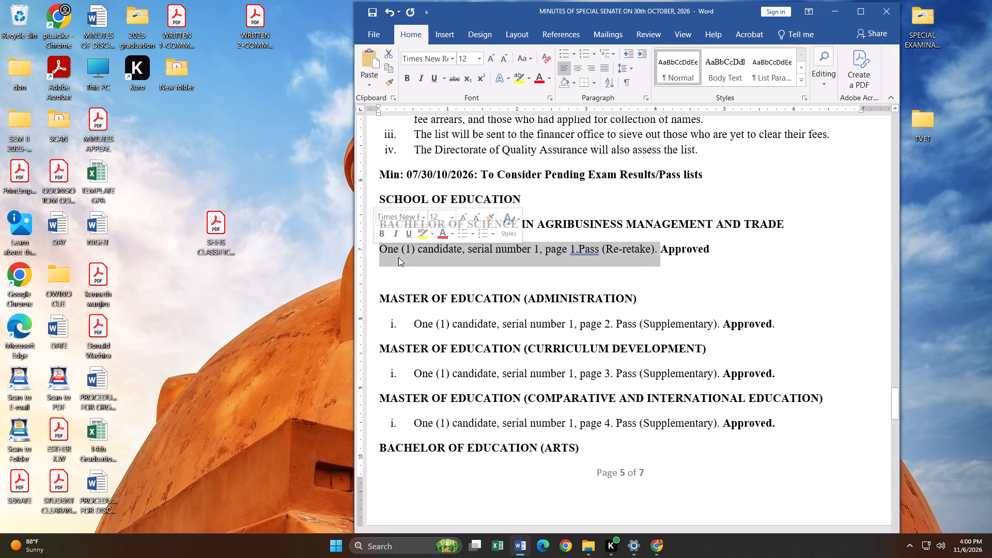
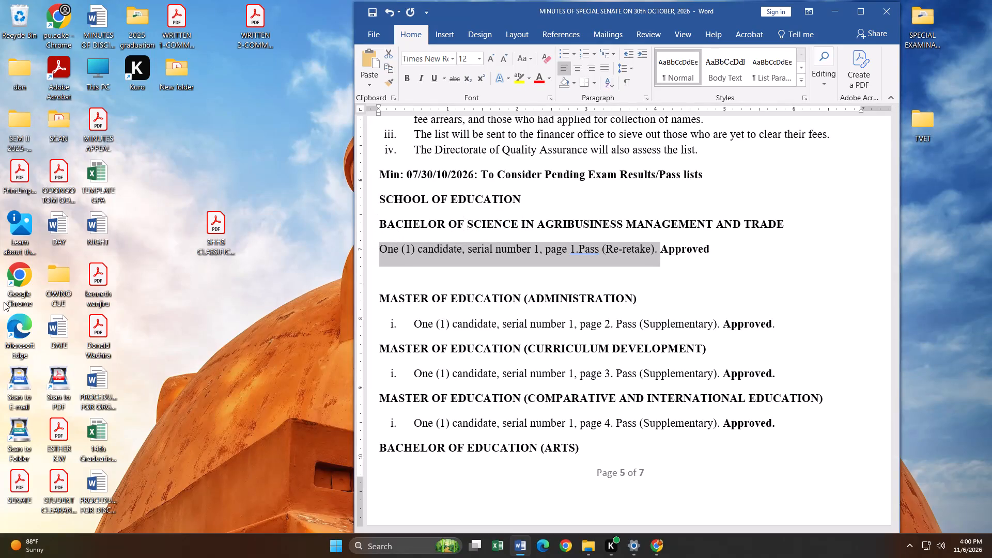
# Correct the flagged spacing in the agribusiness candidate line so it reads "page 1. Pass".
pyautogui.click(572, 267)
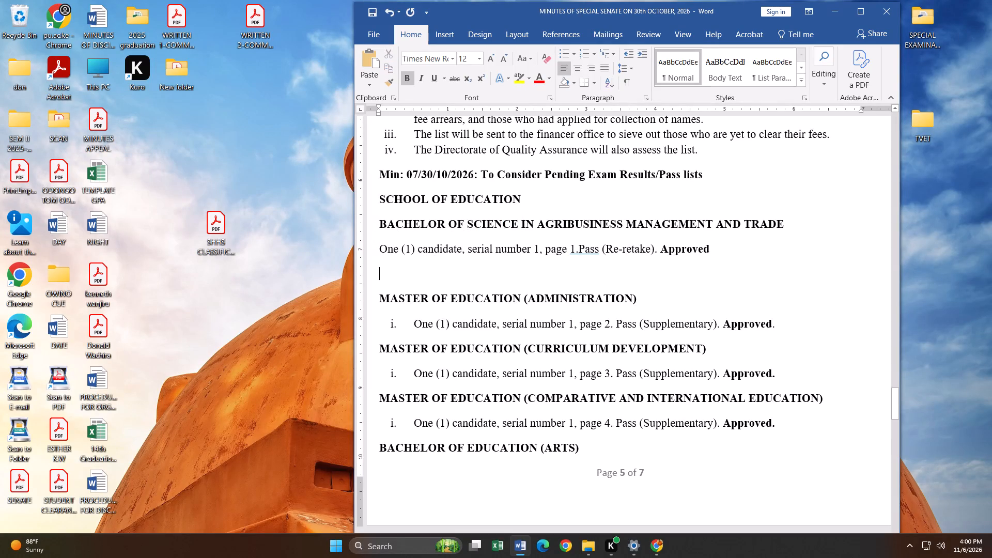
pyautogui.rightClick(577, 250)
pyautogui.click(563, 262)
pyautogui.click(587, 271)
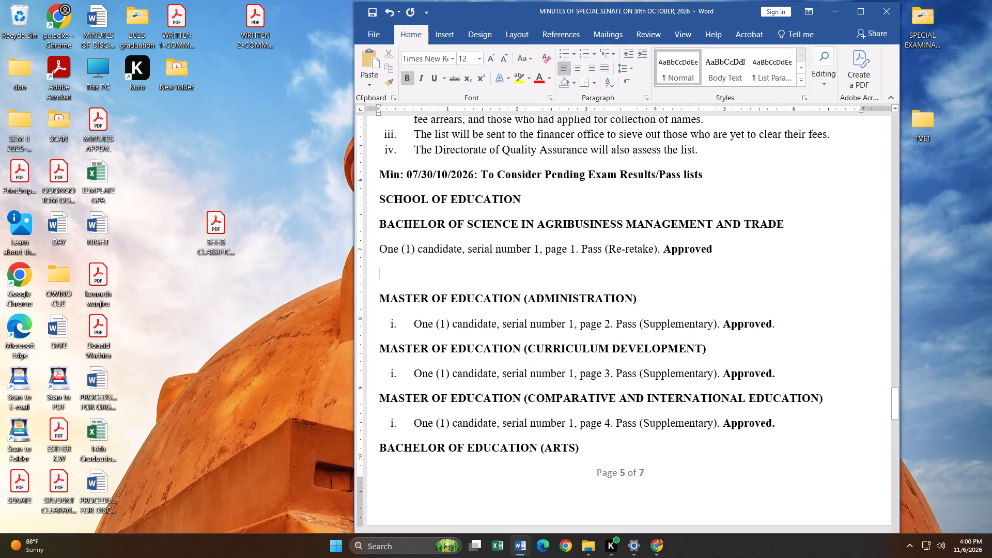
# Apply lowercase Roman numeral numbering (i., ii., iii.) to the candidate line under the agribusiness heading.
pyautogui.click(380, 251)
pyautogui.click(593, 55)
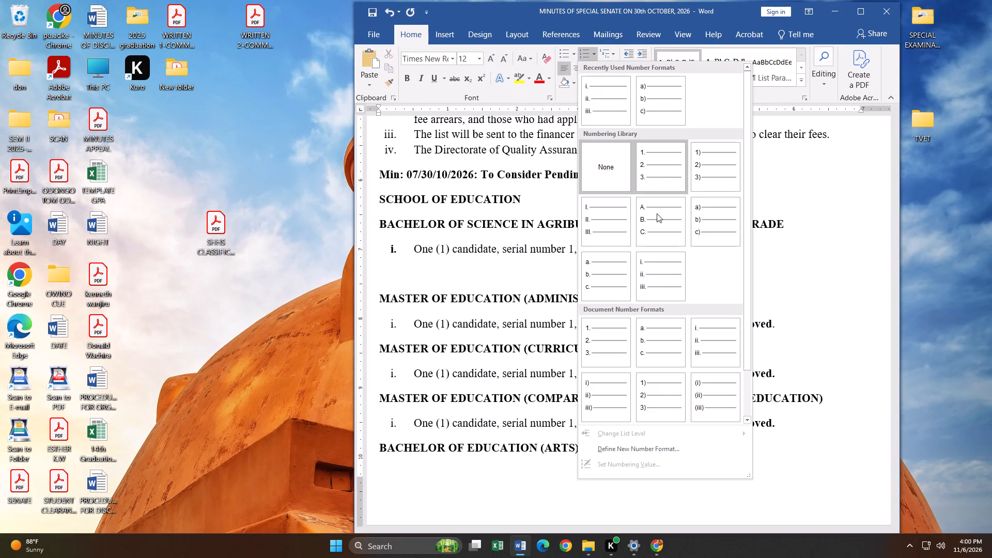
pyautogui.click(657, 287)
pyautogui.click(576, 269)
# Remove bold from the list number "i." of the agribusiness candidate line.
pyautogui.moveTo(402, 252); pyautogui.dragTo(390, 251)
pyautogui.click(391, 248)
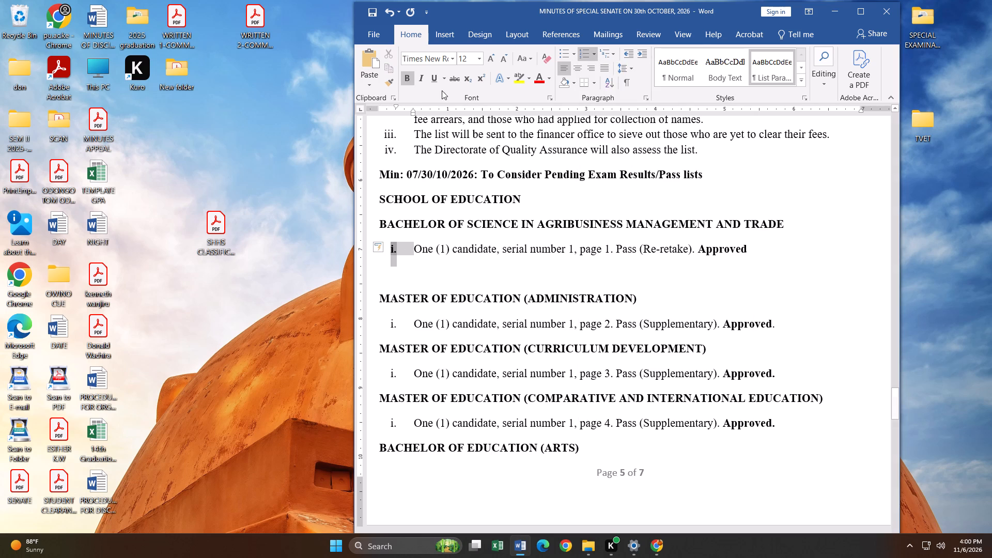
pyautogui.click(404, 78)
pyautogui.click(474, 272)
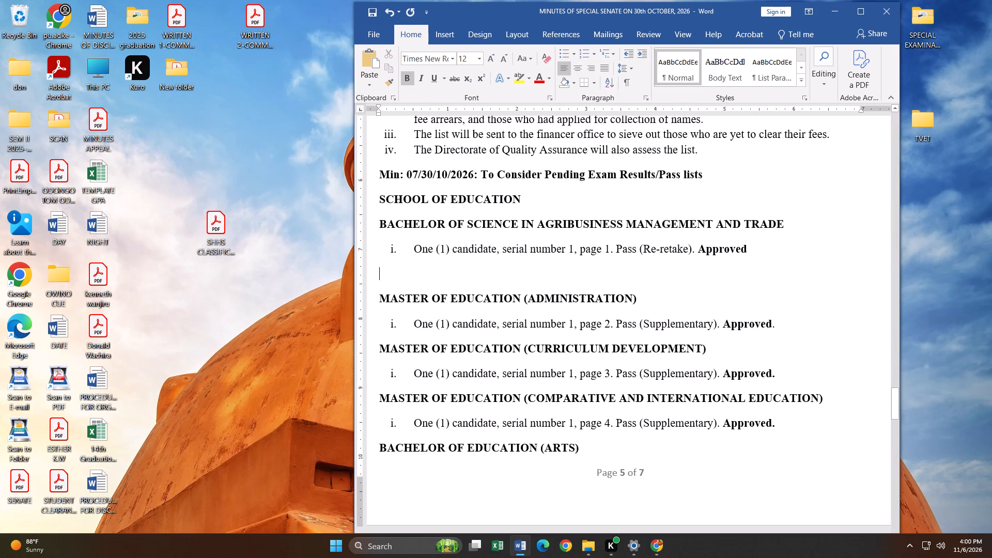
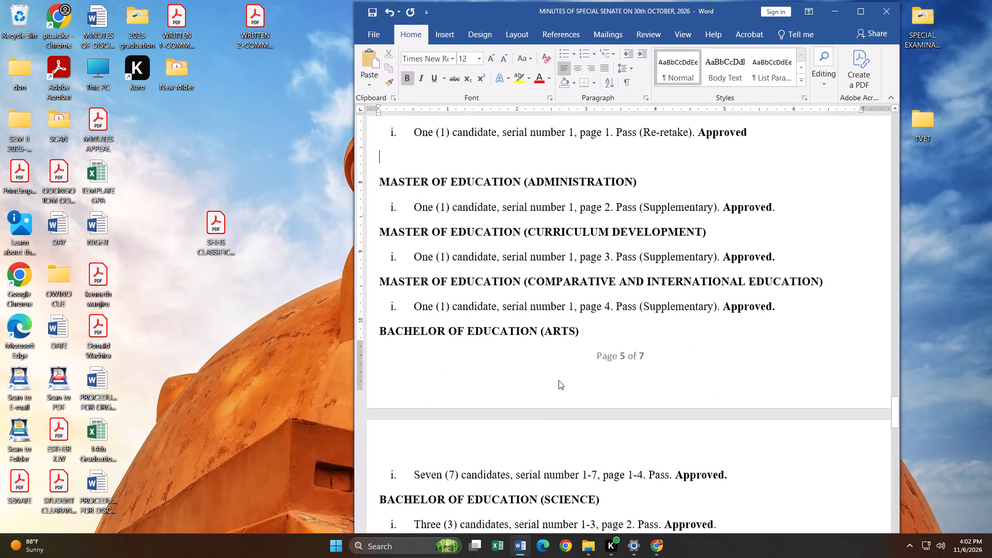
# Delete the "Certificate in Agriculture" heading and its two numbered points about the withdrawn candidate and the cleared fee arrears.
pyautogui.scroll(-14, 562, 386)
pyautogui.scroll(-14, 561, 395)
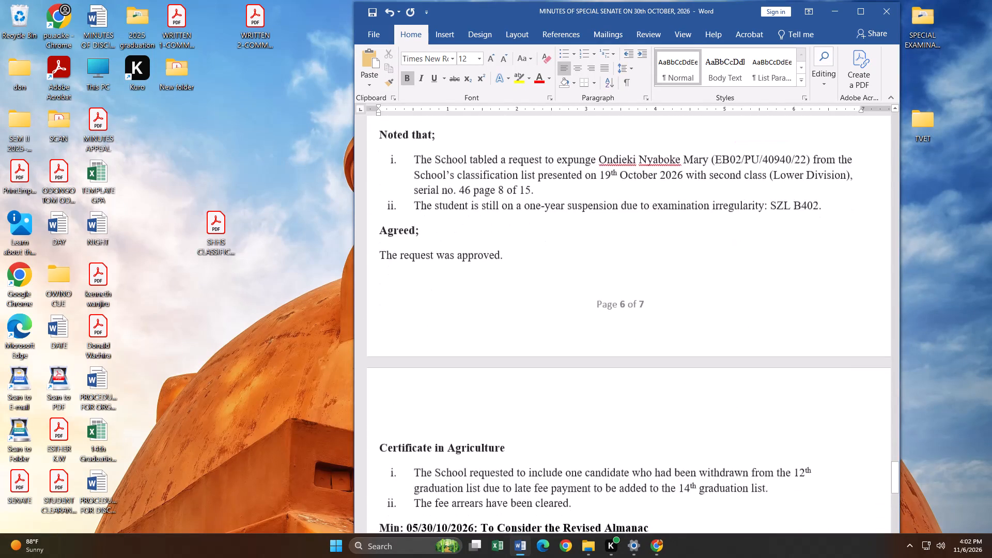
pyautogui.scroll(-3, 557, 398)
pyautogui.scroll(2, 557, 398)
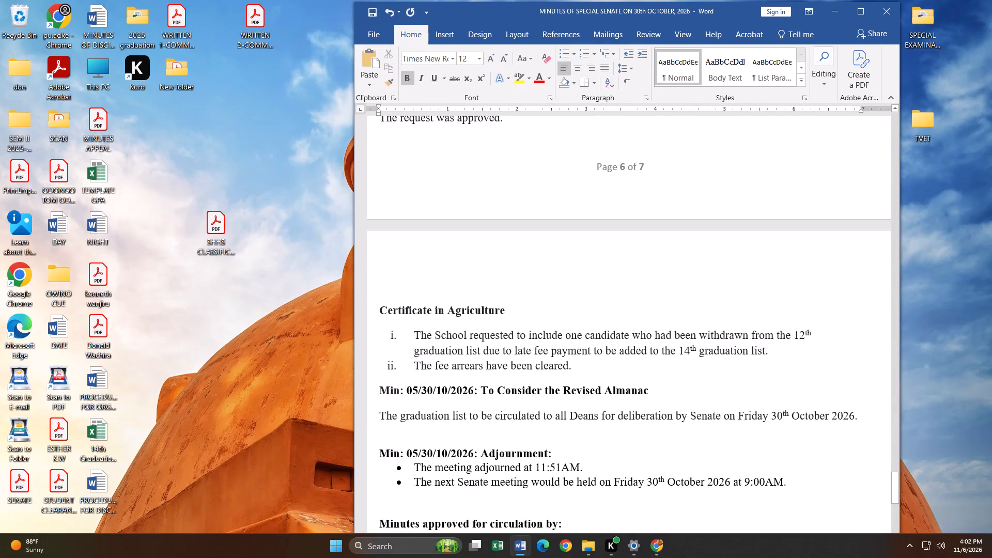
pyautogui.scroll(4, 557, 398)
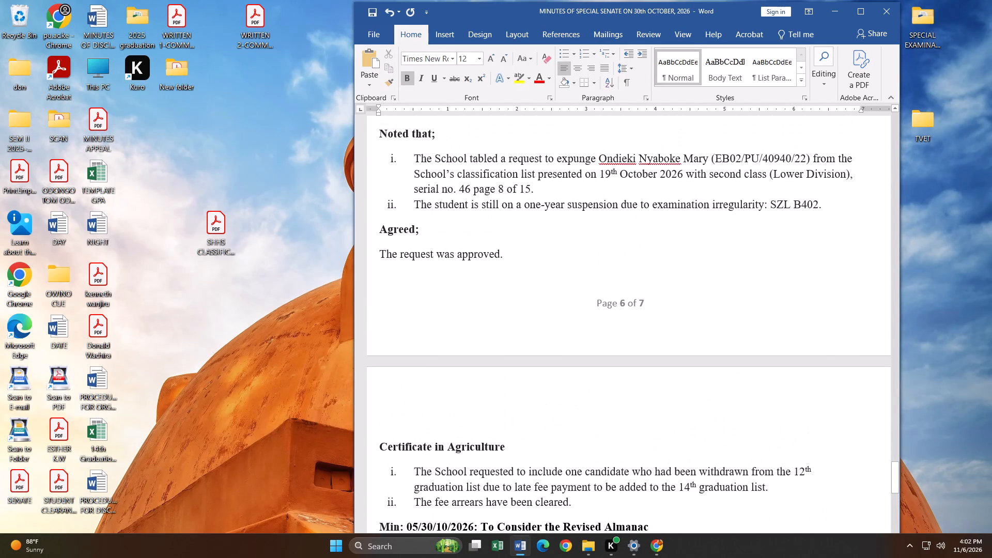
pyautogui.scroll(-2, 557, 398)
pyautogui.moveTo(578, 432); pyautogui.dragTo(381, 383)
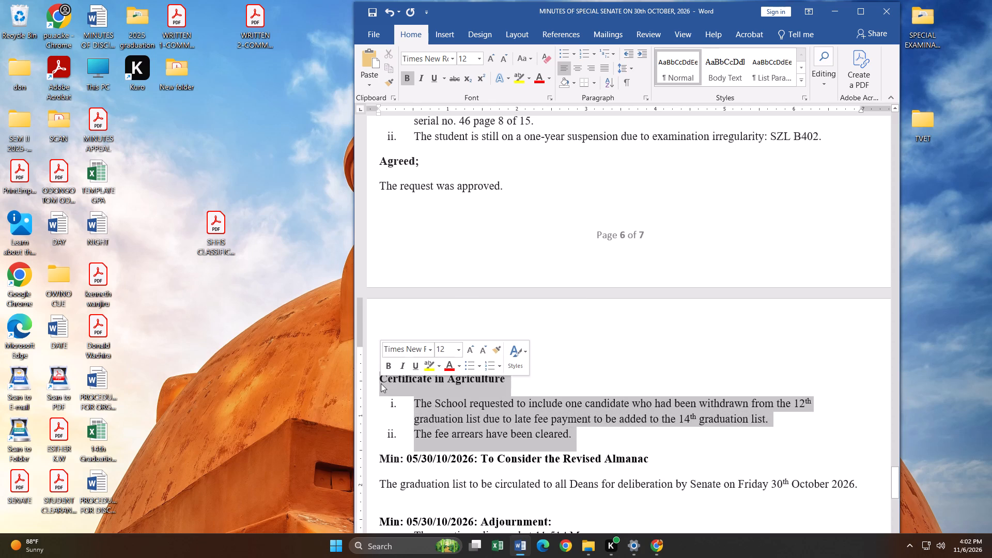
pyautogui.press('Delete')
# Start a new paragraph beginning "No" below "The request was approved." in the School of Education minute.
pyautogui.scroll(3, 415, 389)
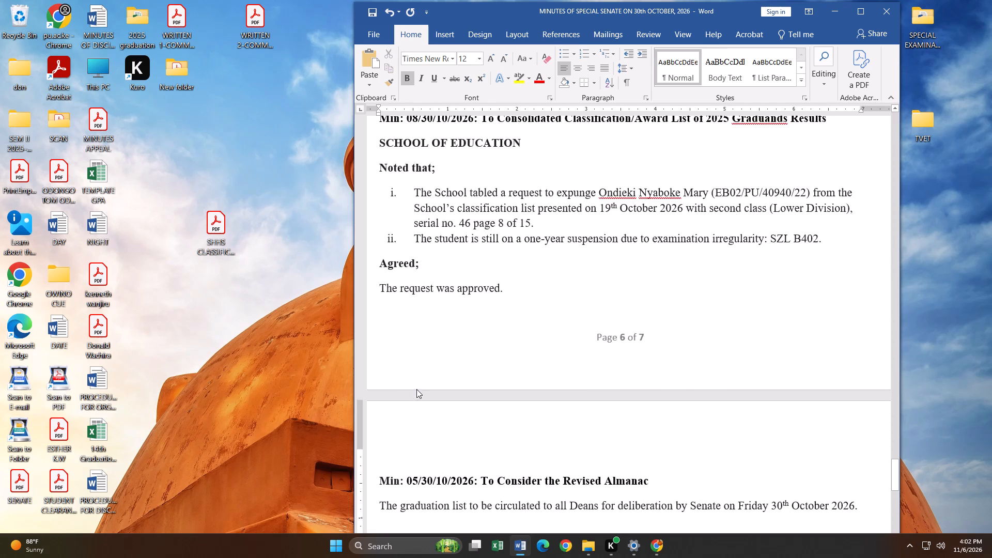
pyautogui.scroll(2, 416, 391)
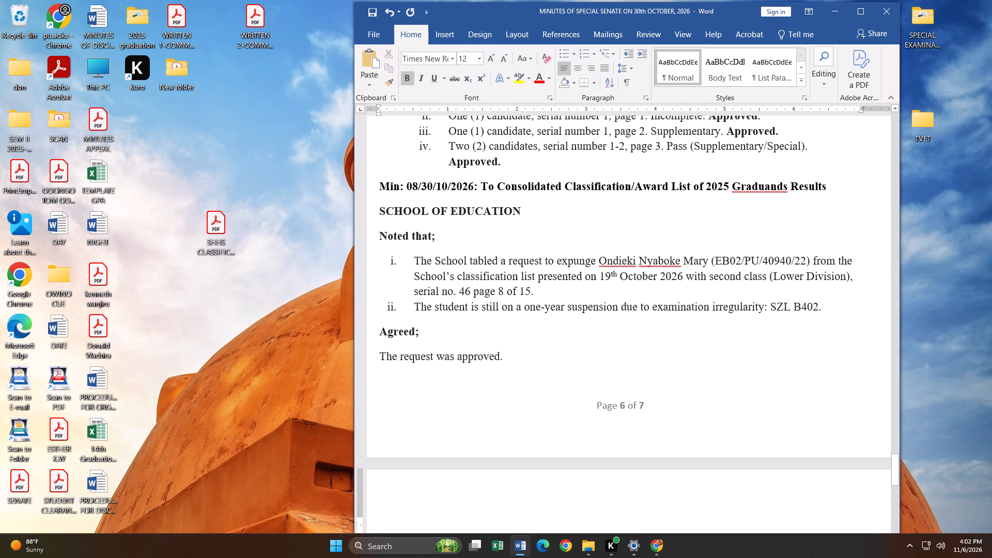
pyautogui.scroll(-1, 445, 390)
pyautogui.click(515, 327)
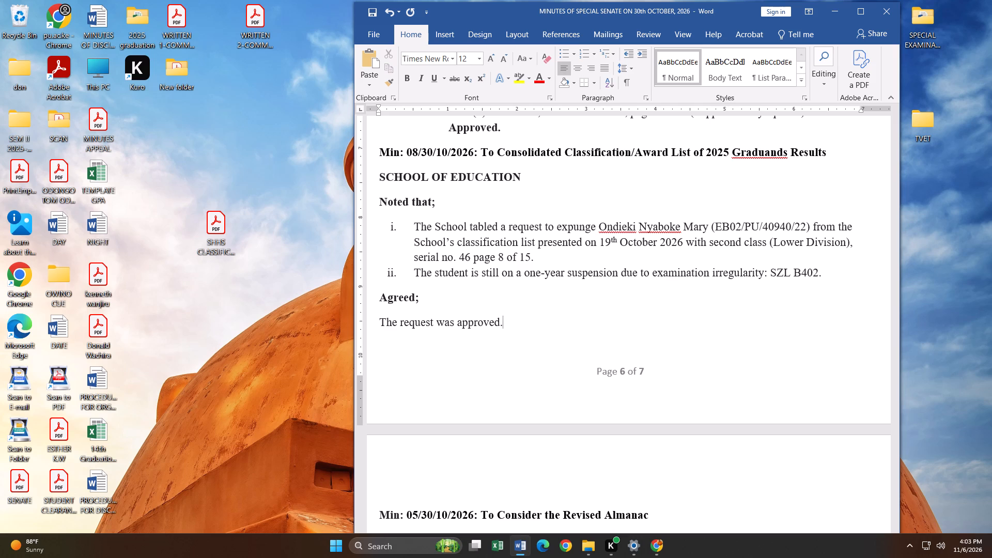
pyautogui.press('Return')
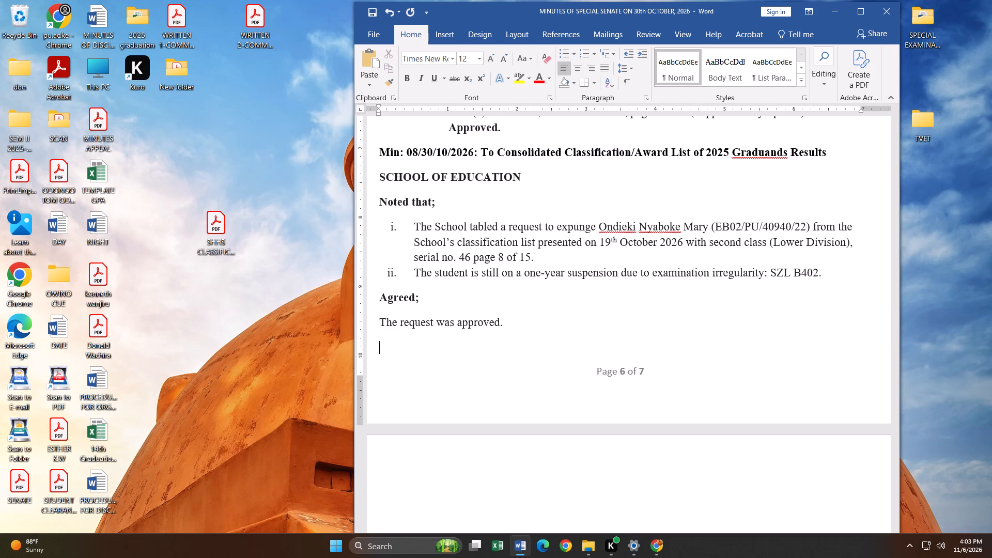
pyautogui.press('o')
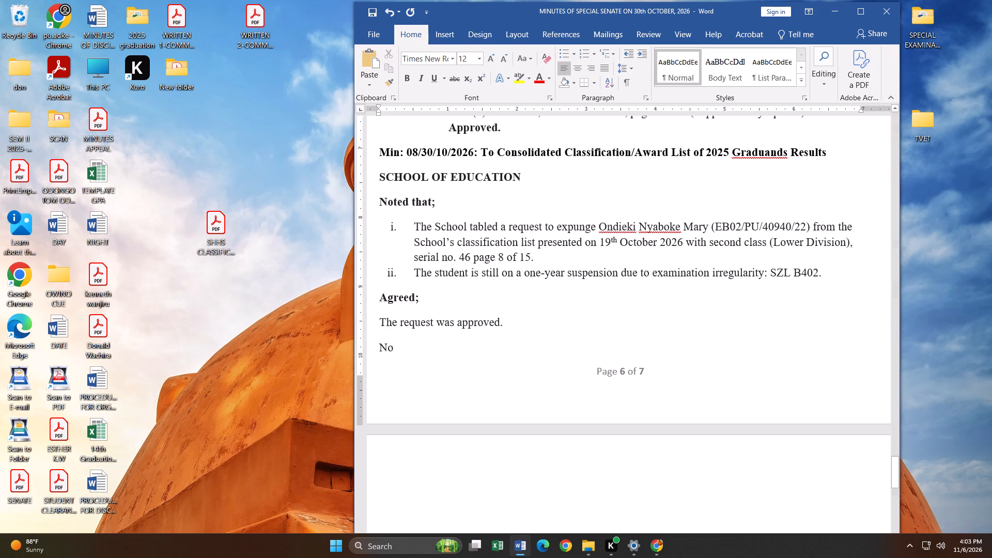
# Add the subheading "Request to Expunge from the Graduation List" below SCHOOL OF EDUCATION in minute 08/30/10/2026.
pyautogui.click(532, 176)
pyautogui.press('Return')
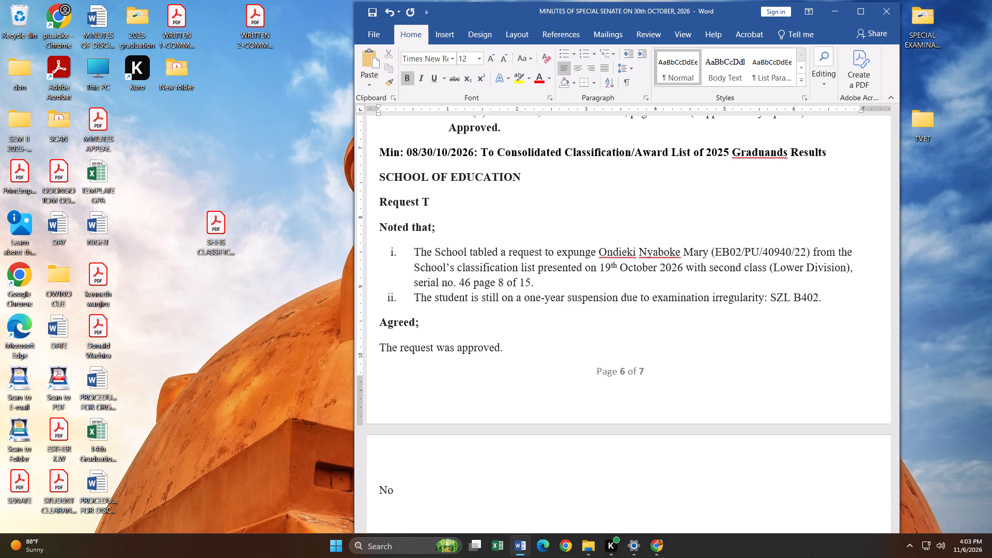
pyautogui.press('o')
pyautogui.press('BackSpace')
pyautogui.press('BackSpace')
pyautogui.write('to')
pyautogui.press('space')
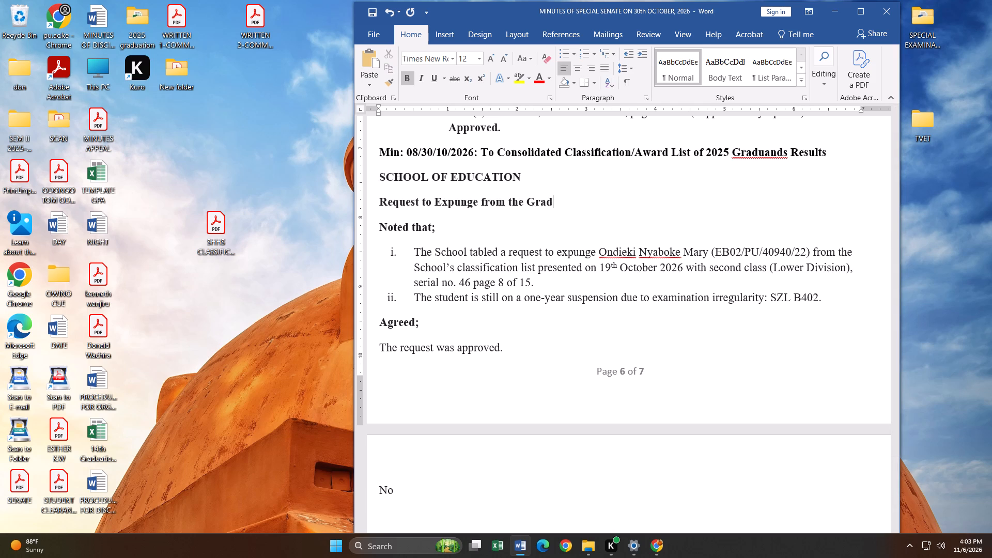
pyautogui.press('BackSpace')
pyautogui.write('tion')
pyautogui.press('space')
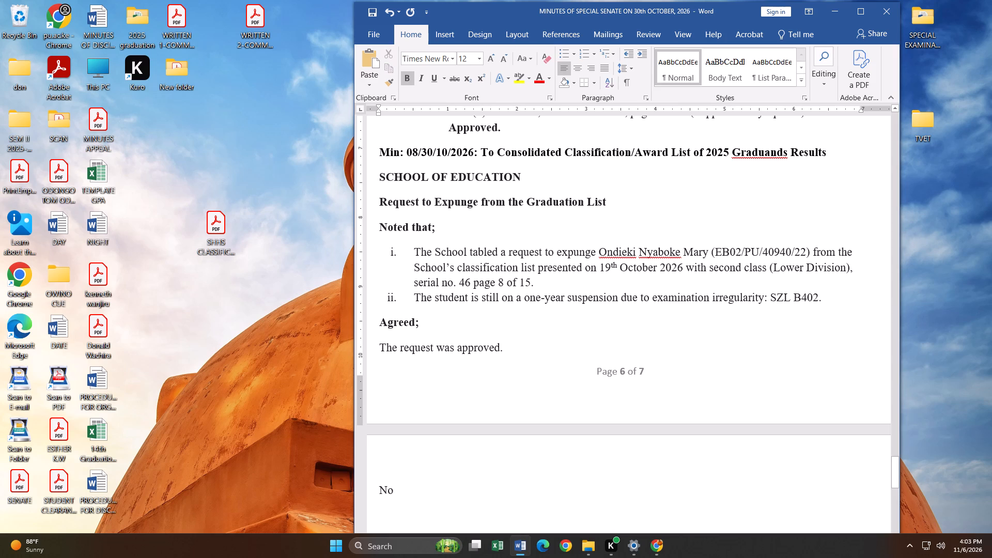
# Enter "Request to Include Students in the Graduation List" in the paragraph begun with "No" below the approved request.
pyautogui.scroll(-4, 499, 297)
pyautogui.click(415, 354)
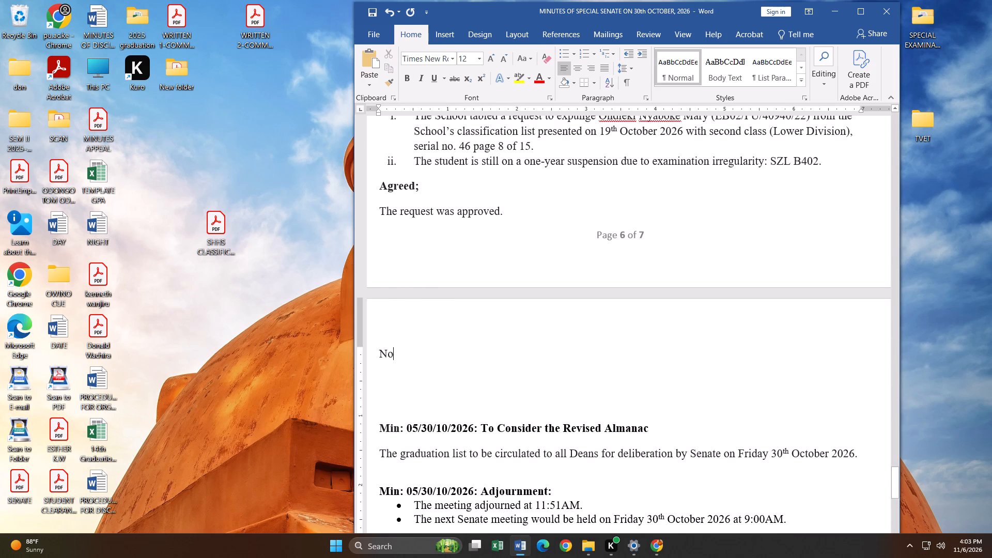
pyautogui.press('BackSpace')
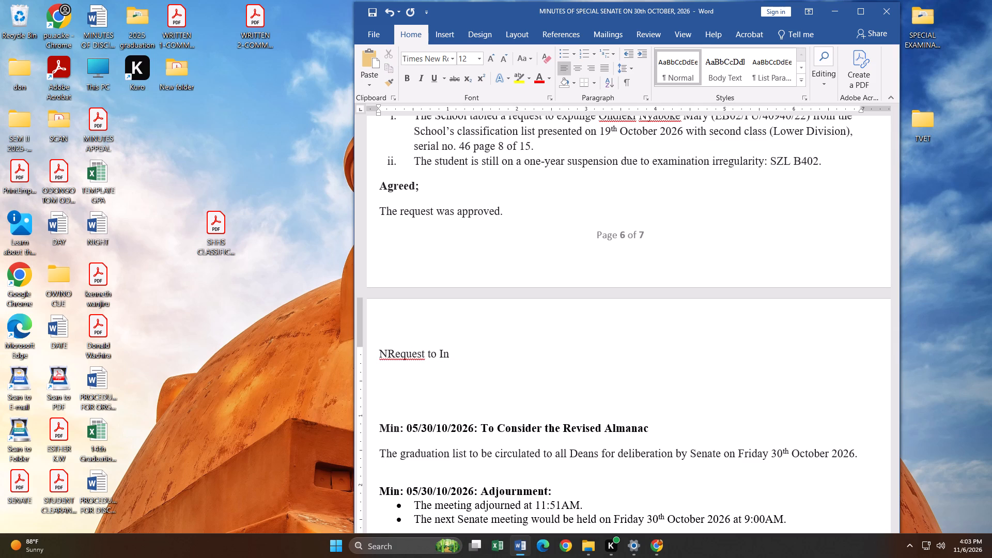
pyautogui.write('clude')
pyautogui.press('space')
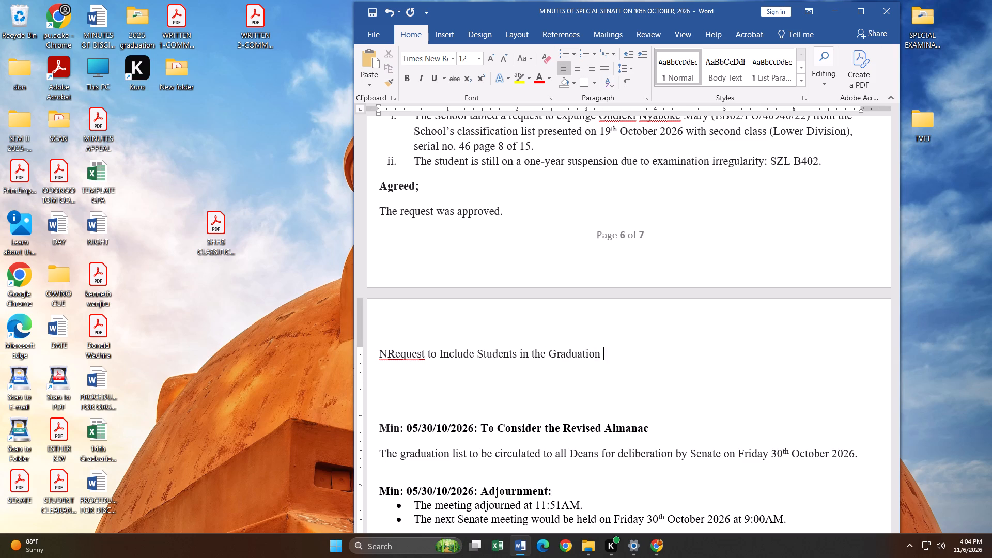
# Insert "a Student" after "Expunge" in the subheading so it reads "Request to Expunge a Student from the Graduation List".
pyautogui.scroll(4, 465, 332)
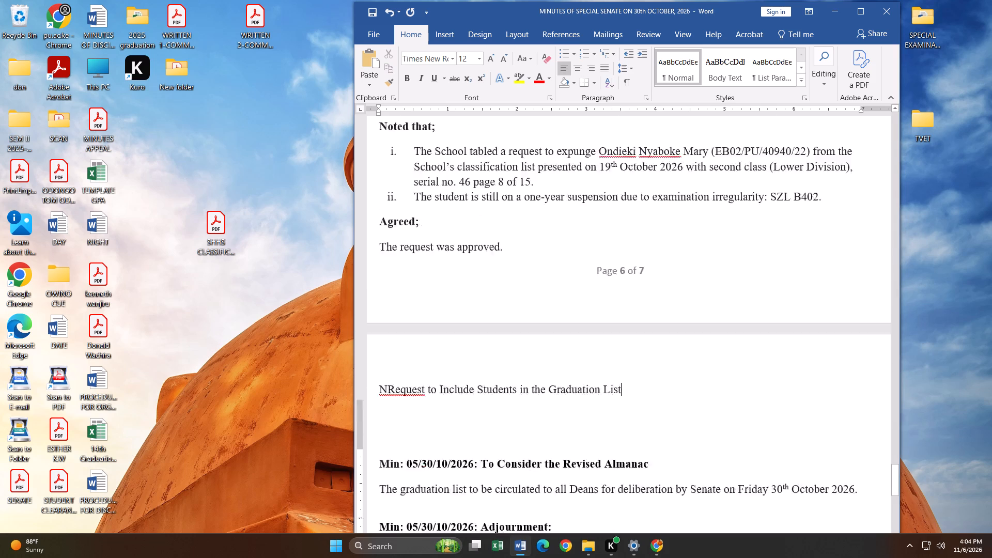
pyautogui.click(481, 200)
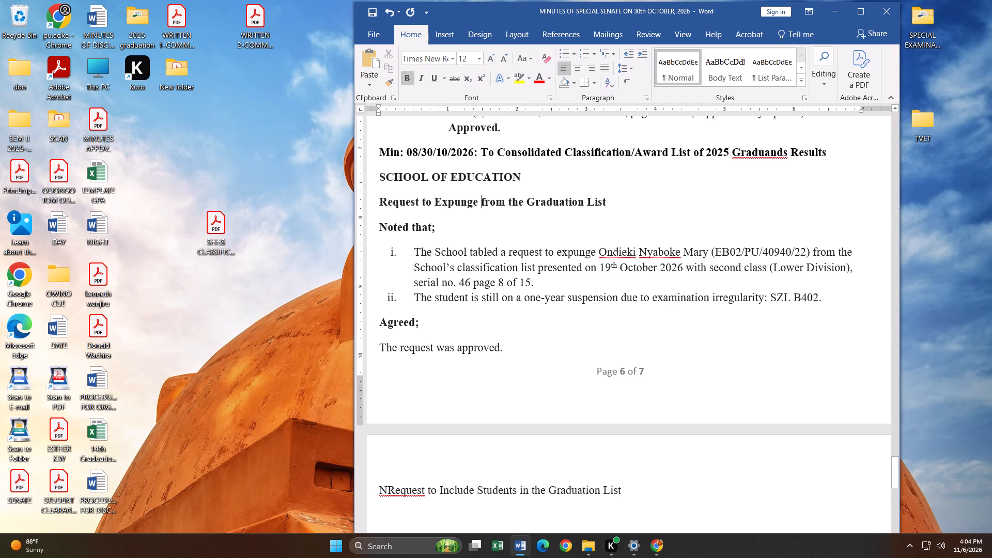
pyautogui.write('a')
pyautogui.press('space')
pyautogui.write('tudent')
pyautogui.press('space')
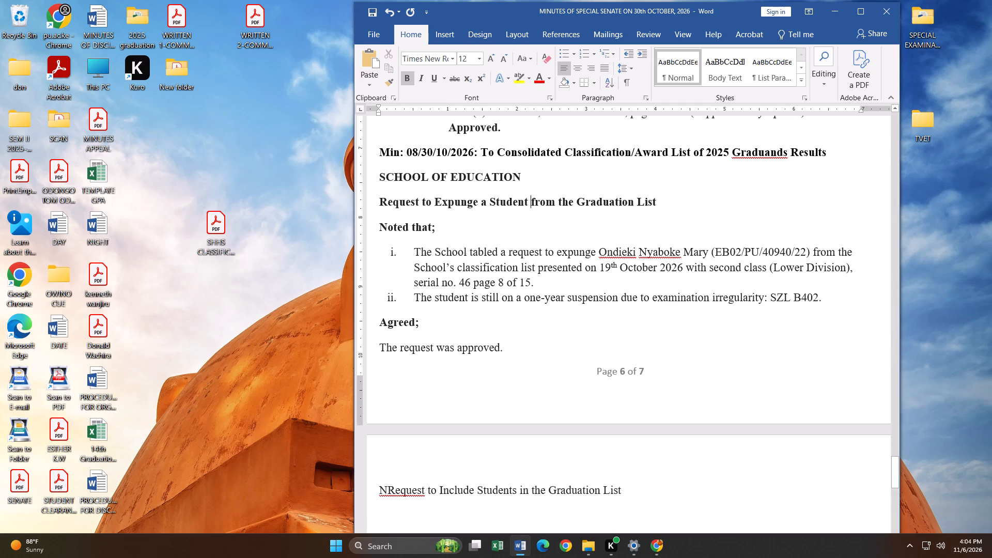
# Remove the stray "N" before "Request to Include Students in the Graduation List" and make that subheading bold.
pyautogui.scroll(-4, 534, 262)
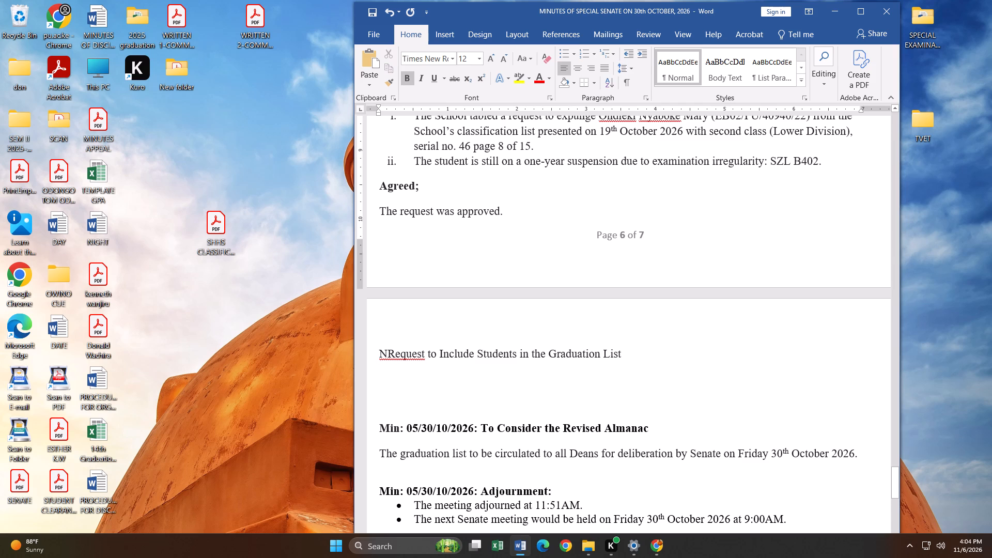
pyautogui.click(388, 354)
pyautogui.press('BackSpace')
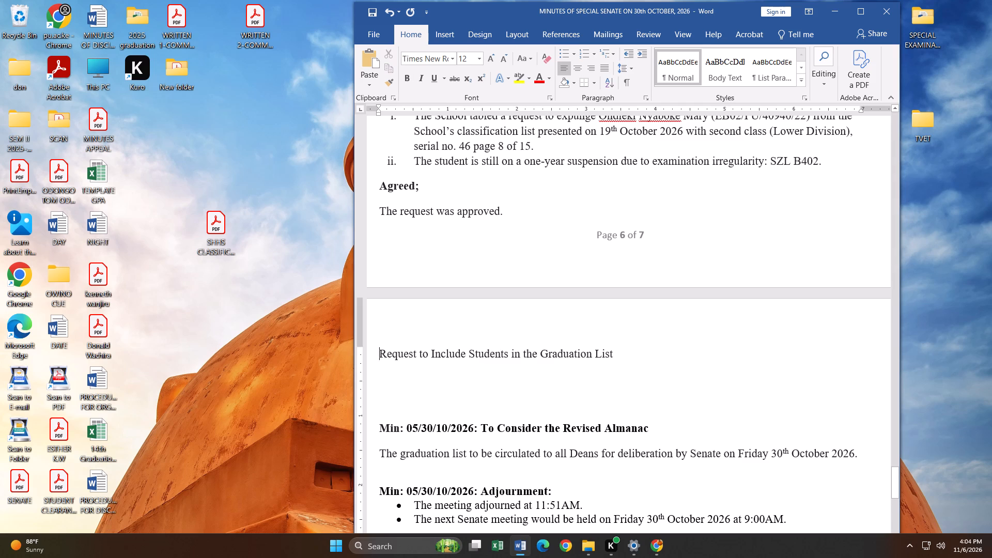
pyautogui.moveTo(625, 354); pyautogui.dragTo(388, 361)
pyautogui.click(393, 346)
pyautogui.click(435, 369)
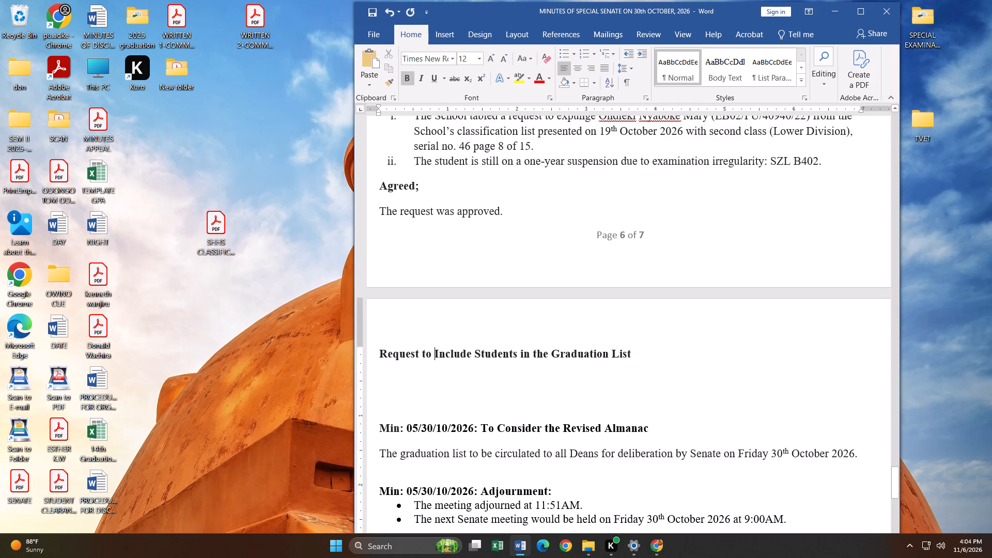
# Add the line "Noted that;" below the subheading on including students, followed by a new paragraph.
pyautogui.click(638, 354)
pyautogui.press('Return')
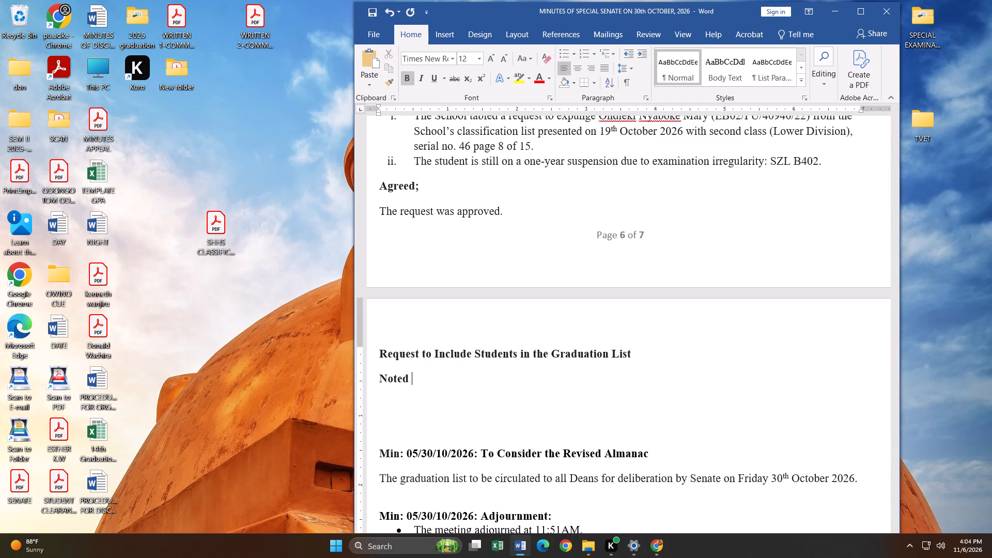
pyautogui.hotkey('shift', ':')
pyautogui.press('BackSpace')
pyautogui.press(';')
pyautogui.press('Return')
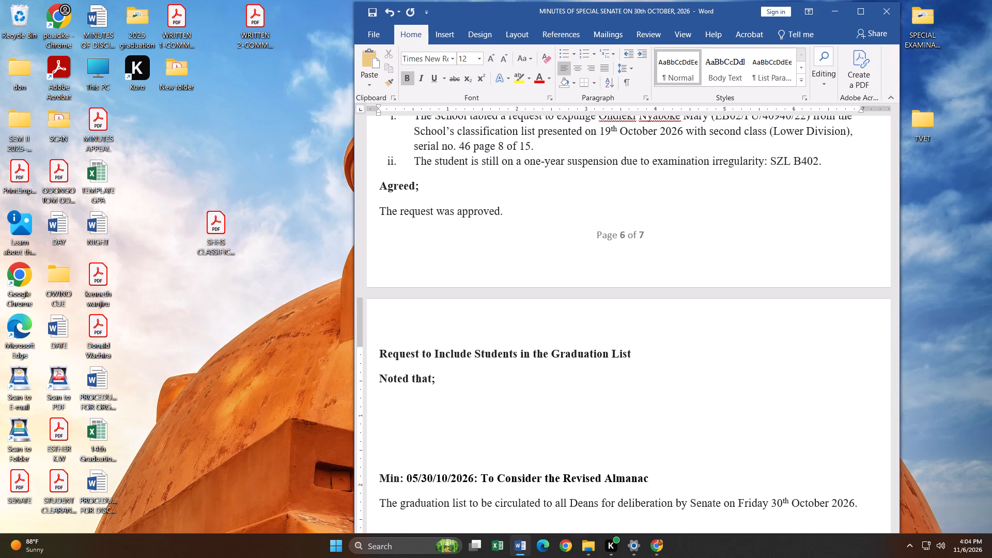
# Save the minutes document.
pyautogui.hotkey('ctrl', 's')
# Begin the sentence under "Noted that;" about the School's request to include four (4) students.
pyautogui.press('BackSpace')
pyautogui.press('BackSpace')
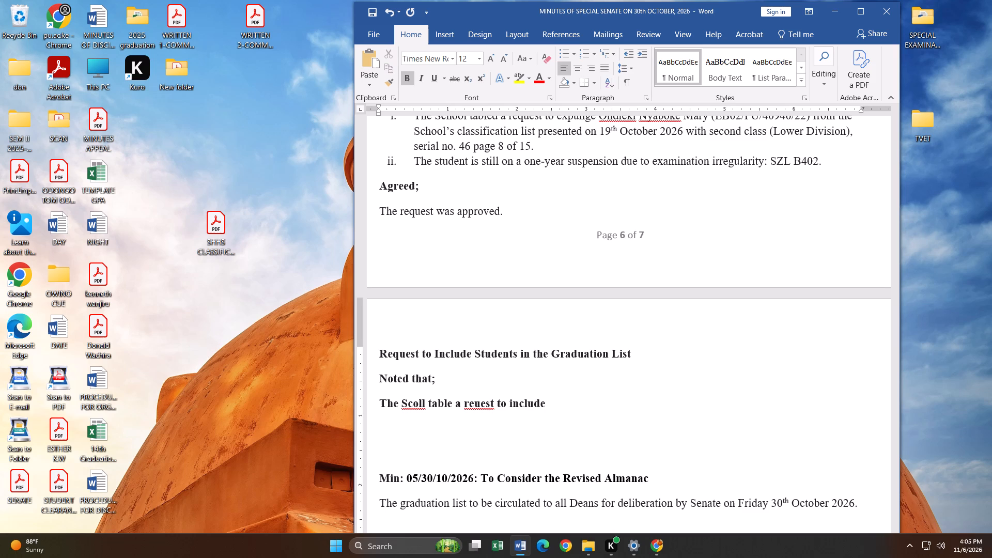
pyautogui.write('four ()')
pyautogui.press('Left')
pyautogui.press('4')
pyautogui.press('Down')
pyautogui.press('Right')
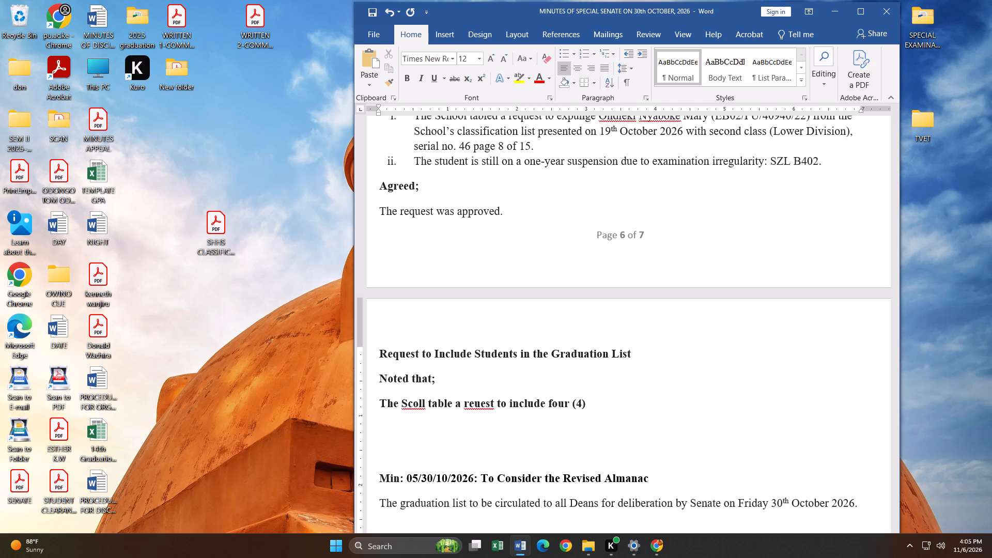
pyautogui.press('space')
pyautogui.press('BackSpace')
pyautogui.press('BackSpace')
pyautogui.press('space')
pyautogui.write('studen')
pyautogui.write('ts')
pyautogui.press('space')
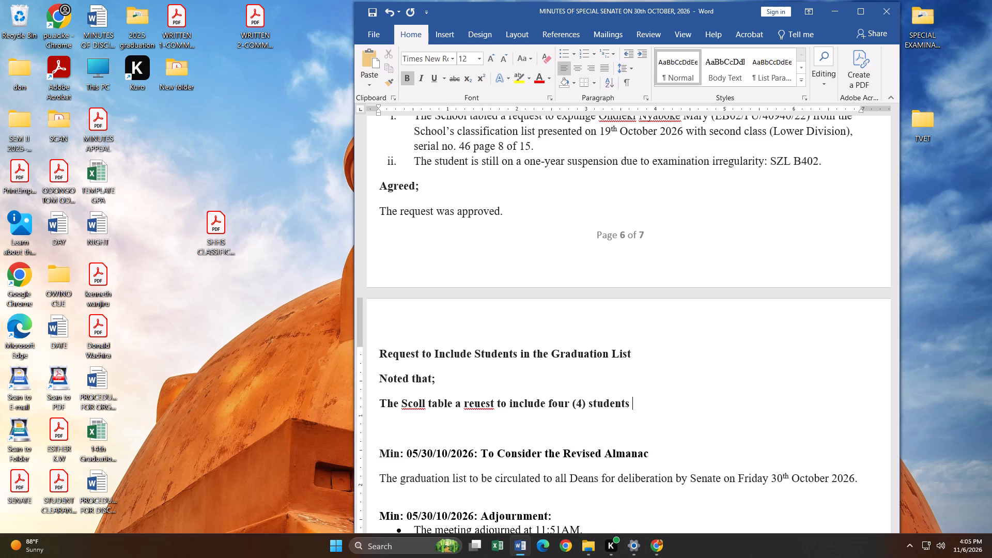
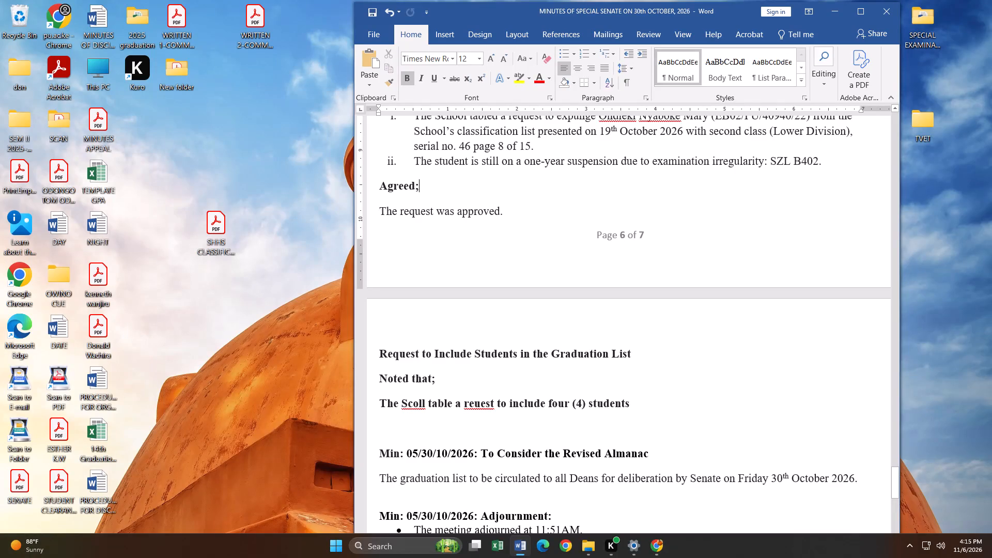
# Correct the sentence under "Noted that;" so it reads "The School tabled a request to include four (4) students".
pyautogui.rightClick(412, 405)
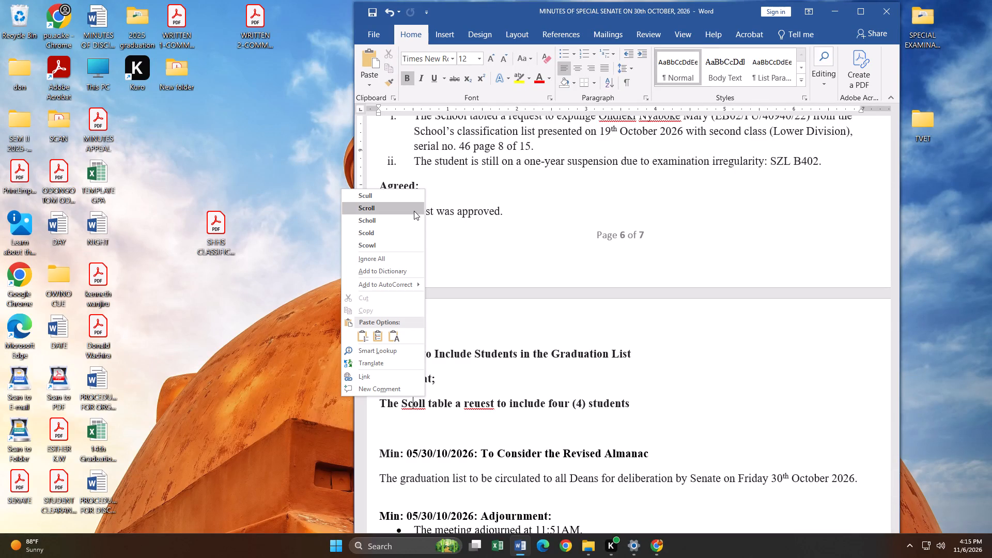
pyautogui.click(484, 401)
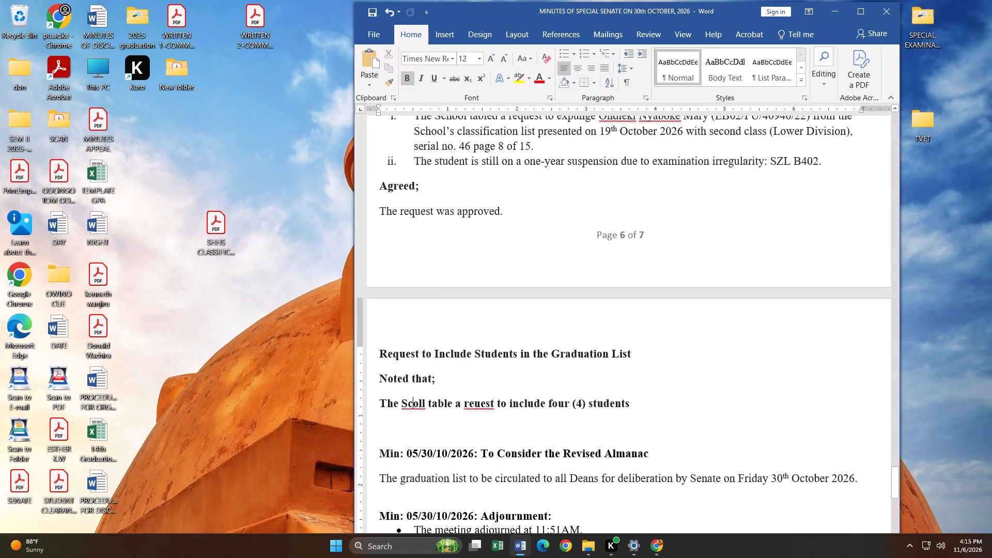
pyautogui.click(422, 403)
pyautogui.press('BackSpace')
pyautogui.press('BackSpace')
pyautogui.press('BackSpace')
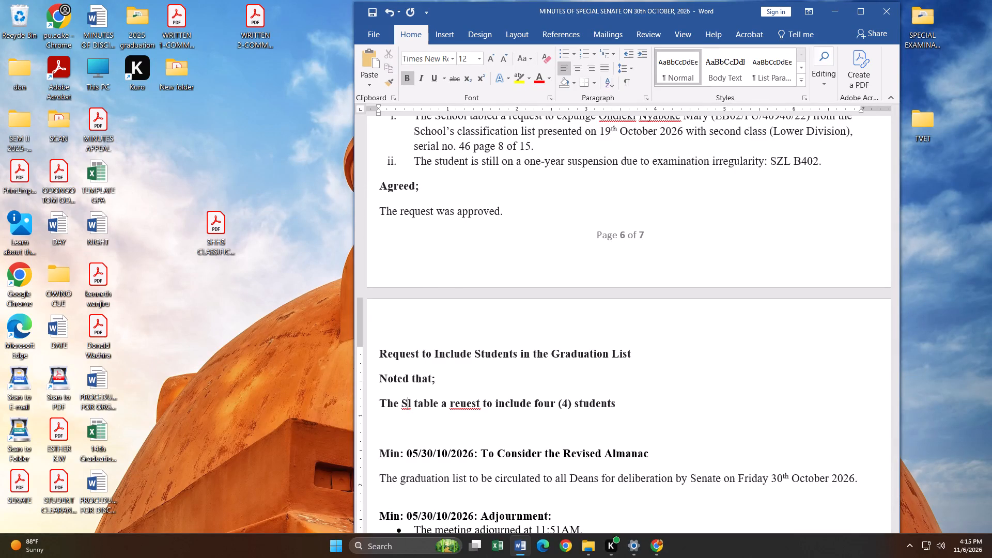
pyautogui.write('chool')
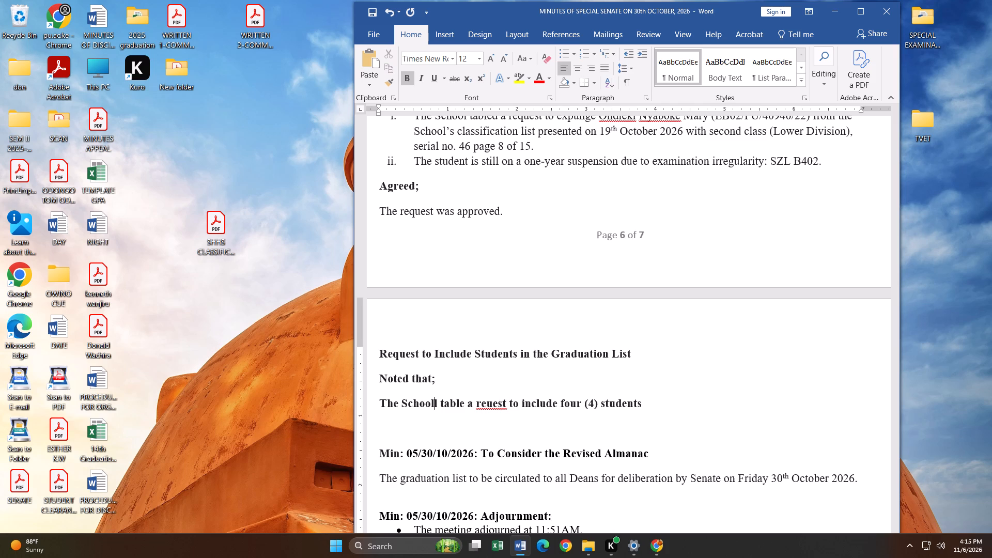
pyautogui.press('BackSpace')
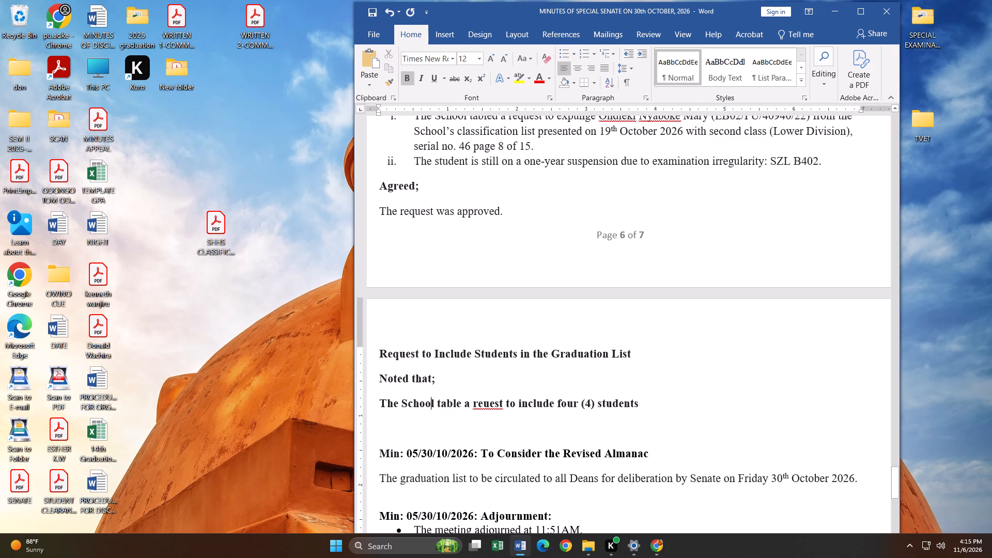
pyautogui.click(461, 404)
pyautogui.press('d')
pyautogui.click(471, 419)
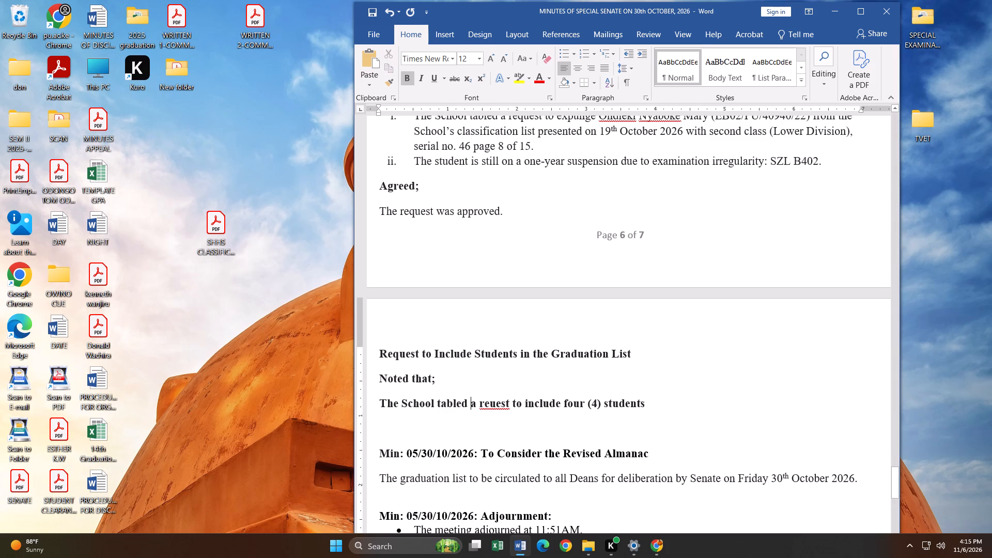
pyautogui.rightClick(490, 403)
pyautogui.click(478, 194)
pyautogui.click(548, 338)
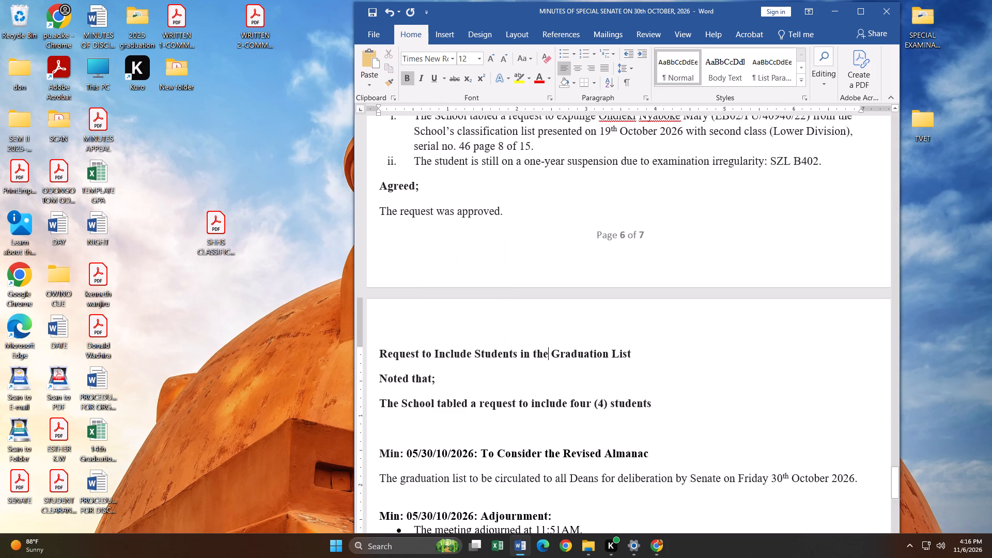
# Remove the bold formatting from the sentence about the School's request to include four (4) students.
pyautogui.moveTo(665, 407); pyautogui.dragTo(394, 408)
pyautogui.click(403, 388)
pyautogui.click(482, 417)
# Extend the School's request sentence with "in the 14th graduation list" after "students".
pyautogui.click(658, 403)
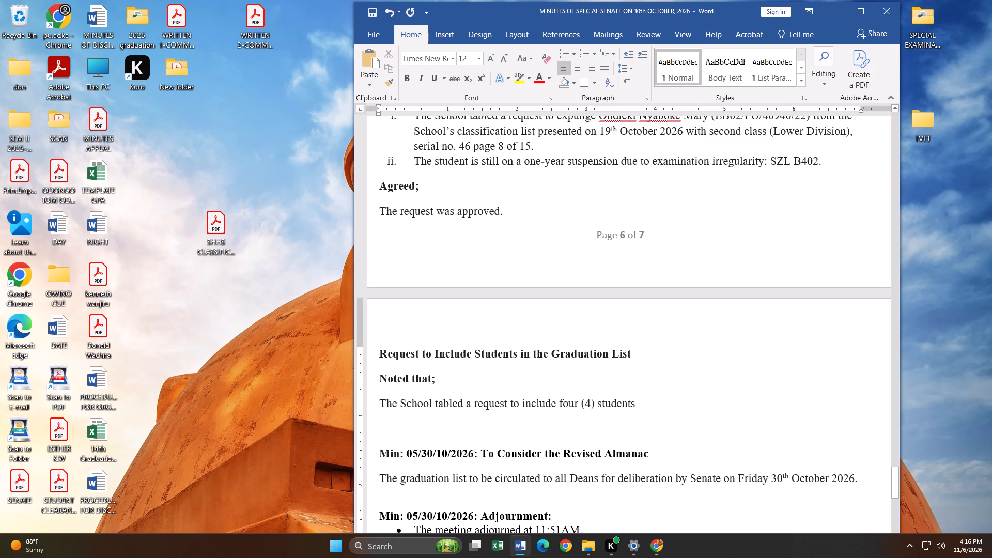
pyautogui.write('in the')
pyautogui.press('space')
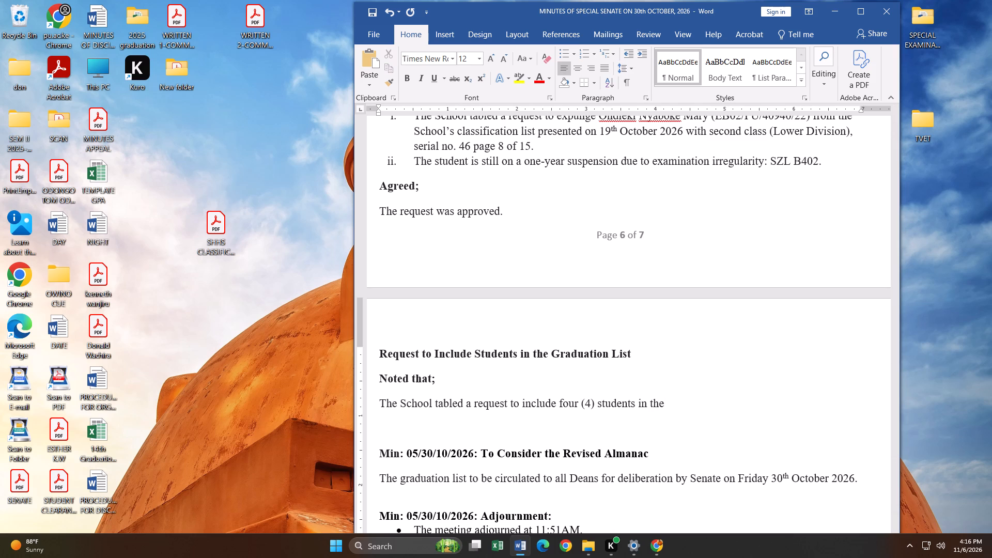
pyautogui.write('graduation')
pyautogui.press('space')
pyautogui.write('list')
pyautogui.click(667, 408)
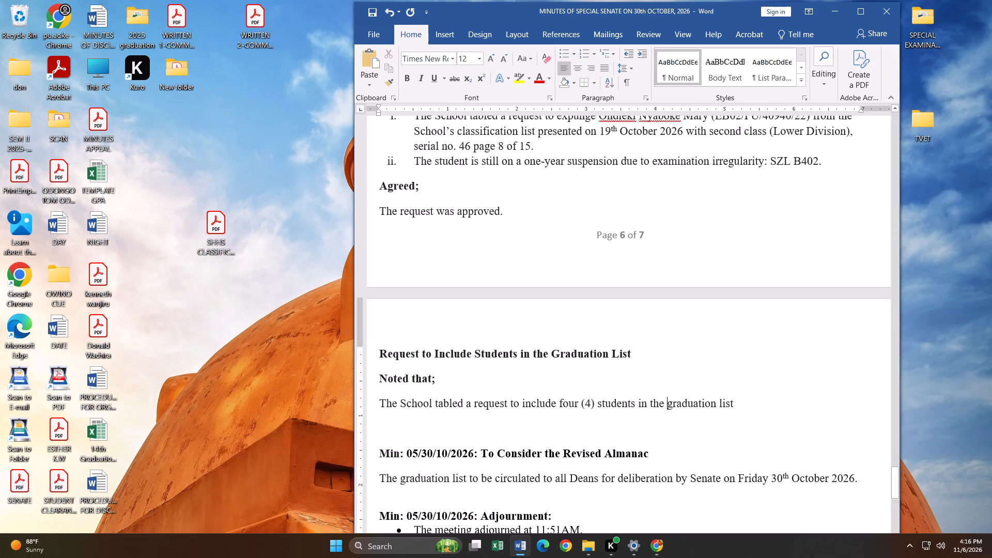
pyautogui.write('14th')
pyautogui.press('space')
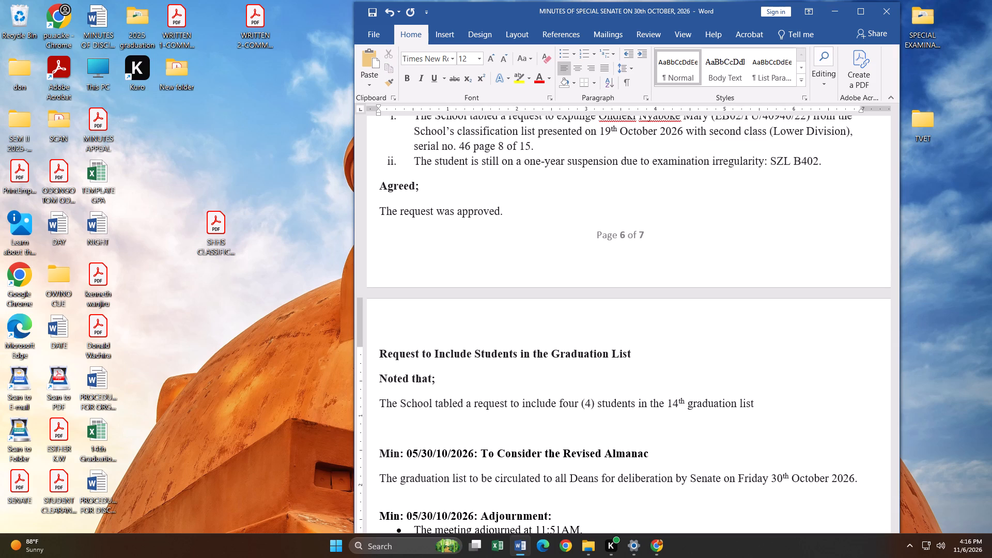
# Insert "serial 1-4" after "students" in the School's request sentence and end the sentence with a full stop.
pyautogui.click(635, 405)
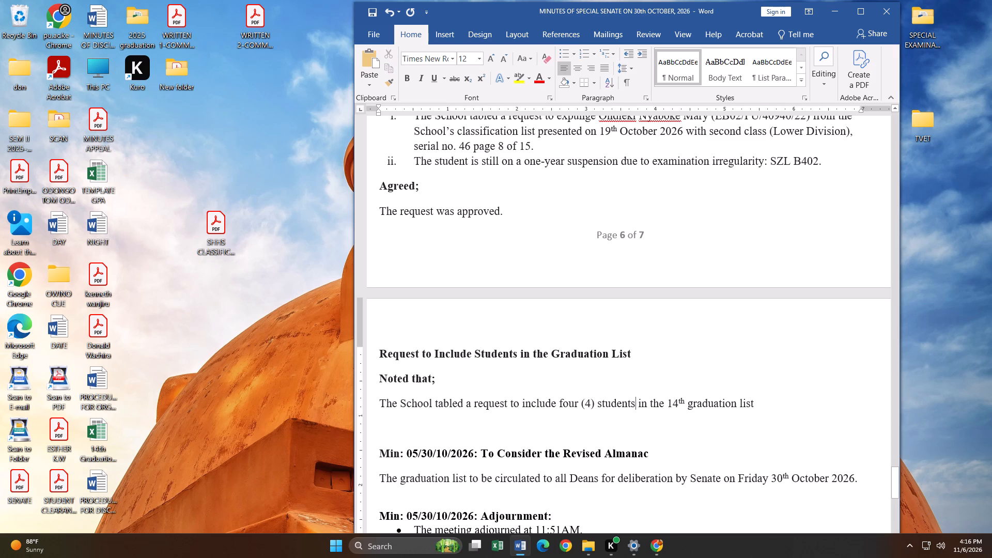
pyautogui.press('space')
pyautogui.write('serial 1-4')
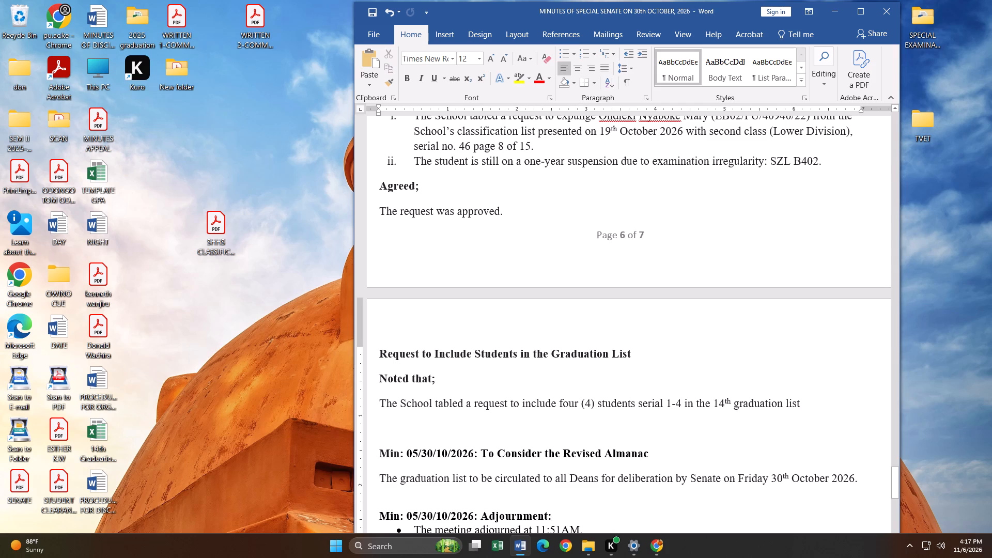
pyautogui.click(801, 405)
pyautogui.press('.')
# Add the paragraph "The students had not been presented to Senate due to uncleared fees, which have now been sorted.".
pyautogui.press('Return')
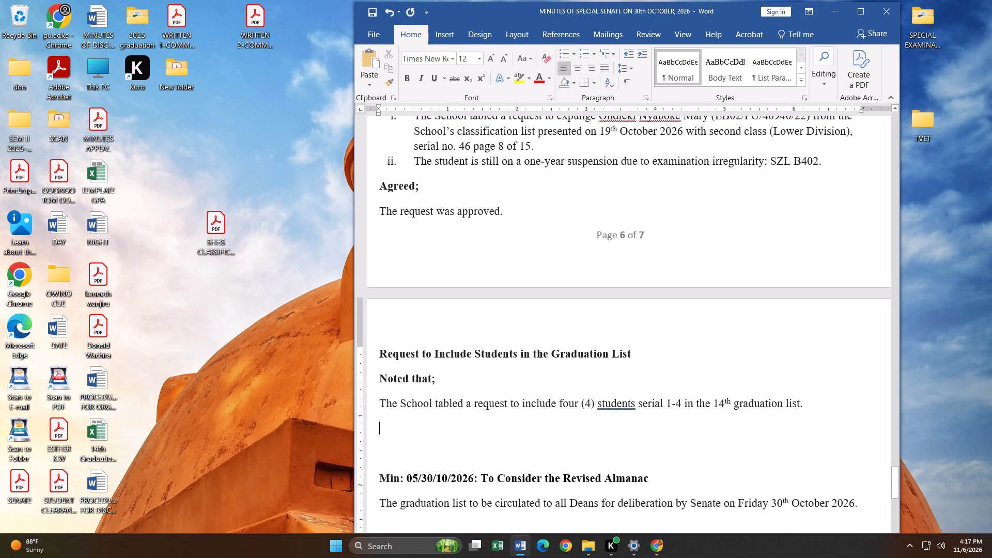
pyautogui.click(806, 403)
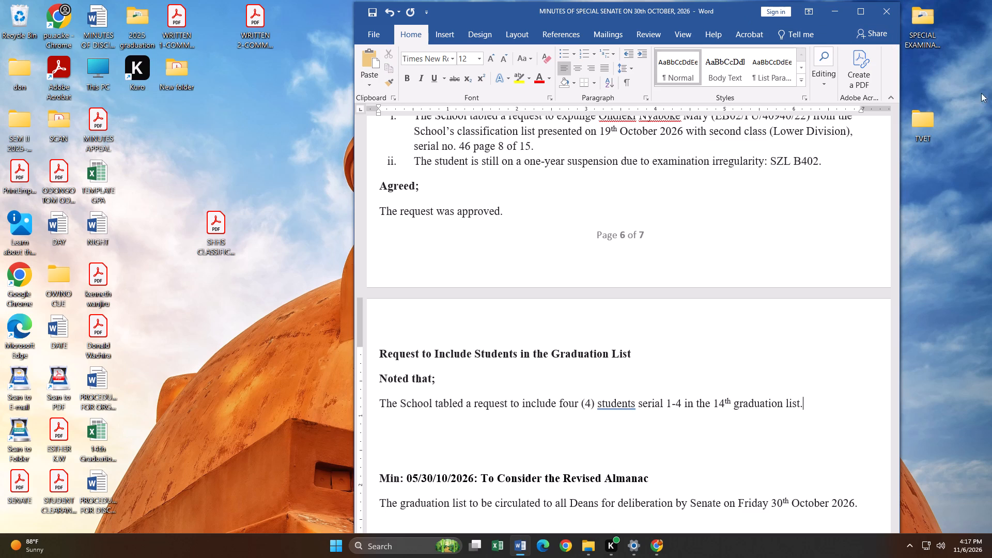
pyautogui.press('Return')
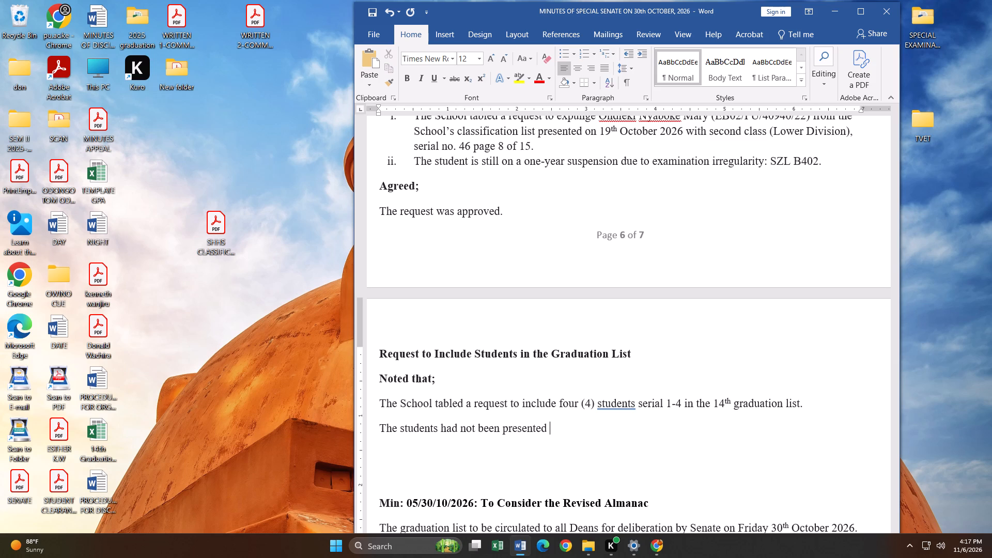
pyautogui.write('to')
pyautogui.press('space')
pyautogui.write('uncleared fees')
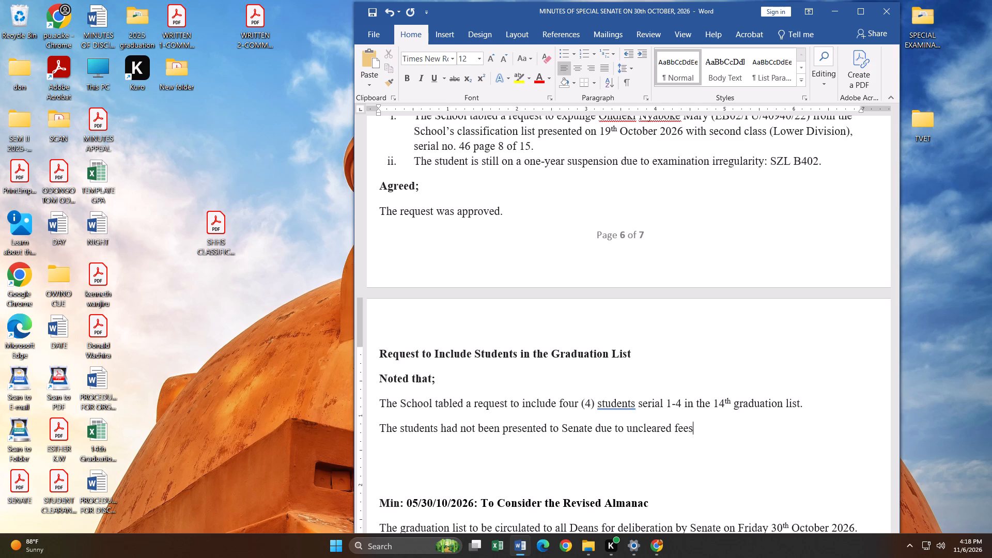
pyautogui.write(', which have now been sorted.')
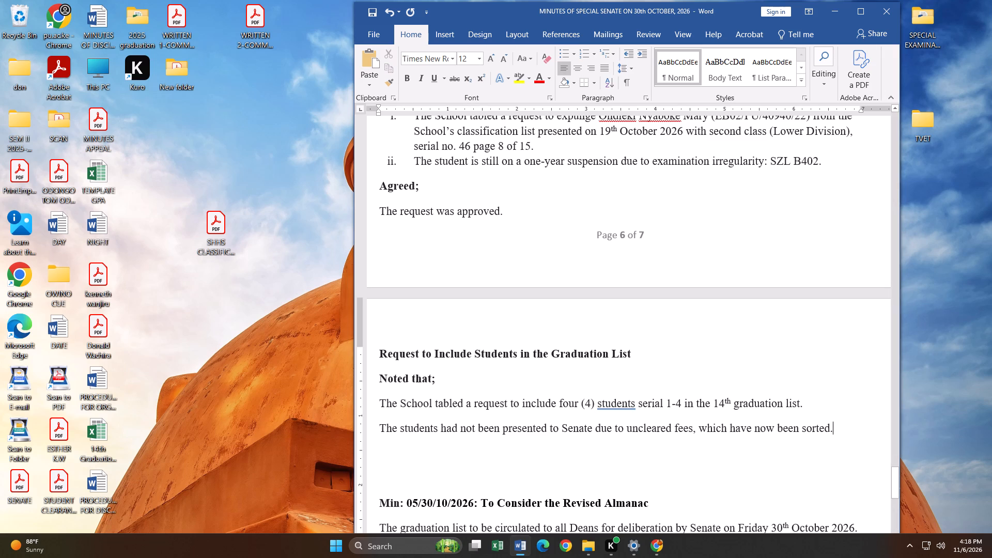
# Add the line "Agreed that;" below the uncleared fees sentence, with "The request was approved." directly beneath it and no blank line between.
pyautogui.click(403, 452)
pyautogui.write('greed that')
pyautogui.press(';')
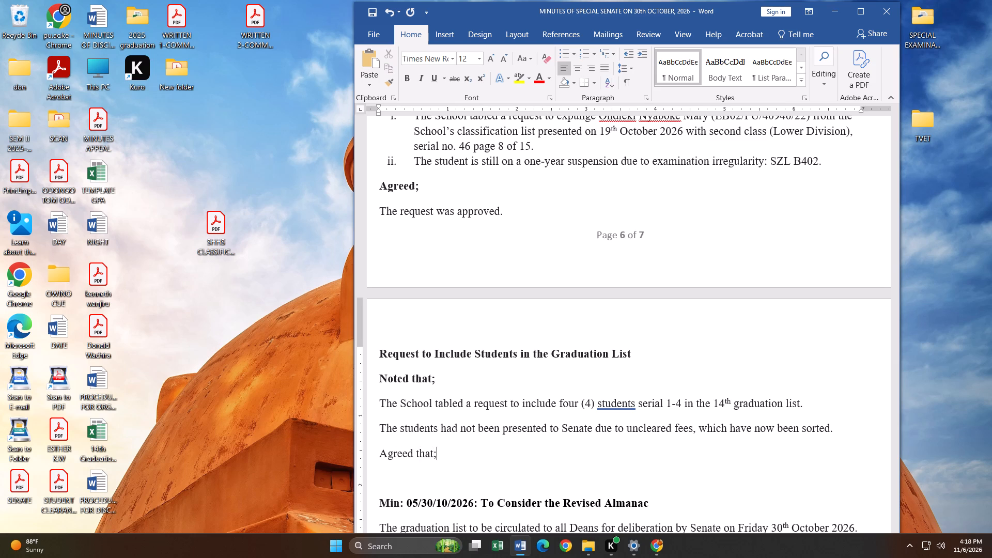
pyautogui.press('Return')
pyautogui.press('Return')
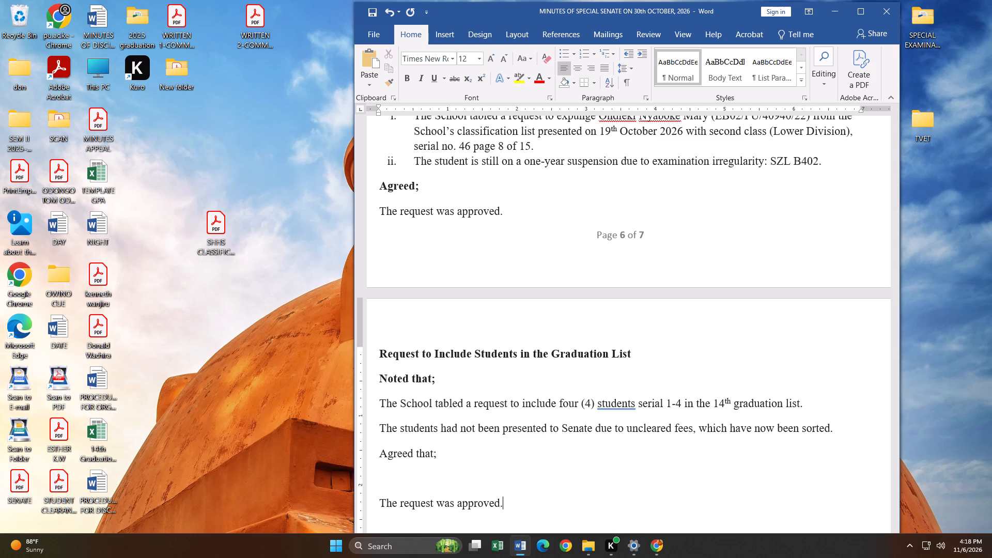
pyautogui.click(389, 487)
pyautogui.press('BackSpace')
# Make the "Agreed that;" line bold.
pyautogui.moveTo(445, 455); pyautogui.dragTo(403, 455)
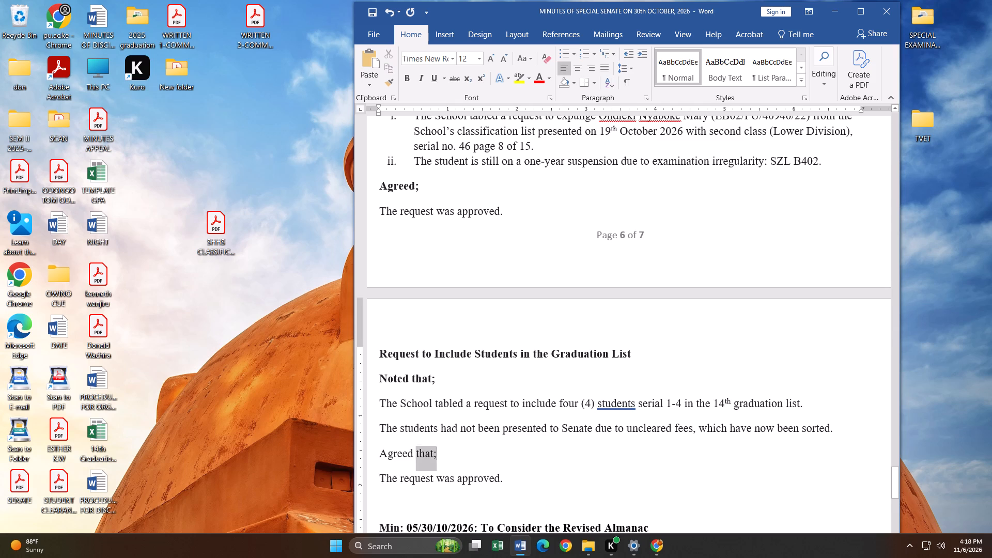
pyautogui.moveTo(403, 455); pyautogui.dragTo(388, 455)
pyautogui.click(389, 436)
pyautogui.click(395, 437)
pyautogui.click(536, 467)
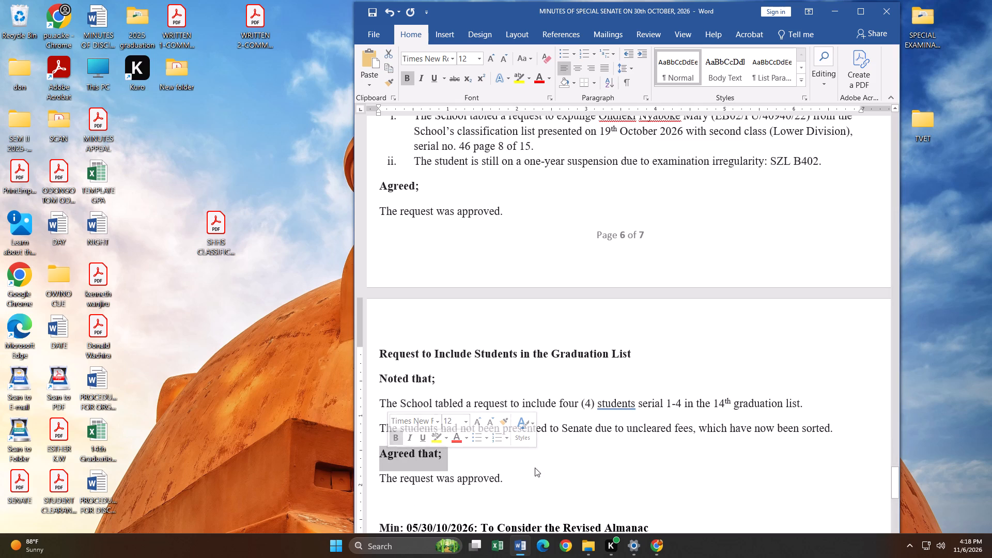
# Refine the School's request sentence to read "students, serial no. 1-4, in the 14th graduation list", adding both commas and "no.".
pyautogui.rightClick(612, 401)
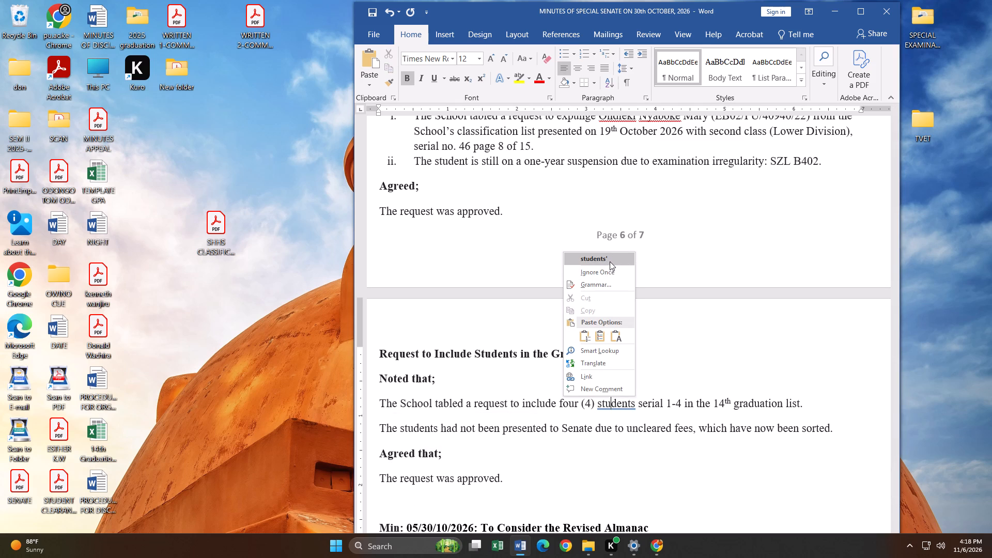
pyautogui.click(650, 411)
pyautogui.click(634, 408)
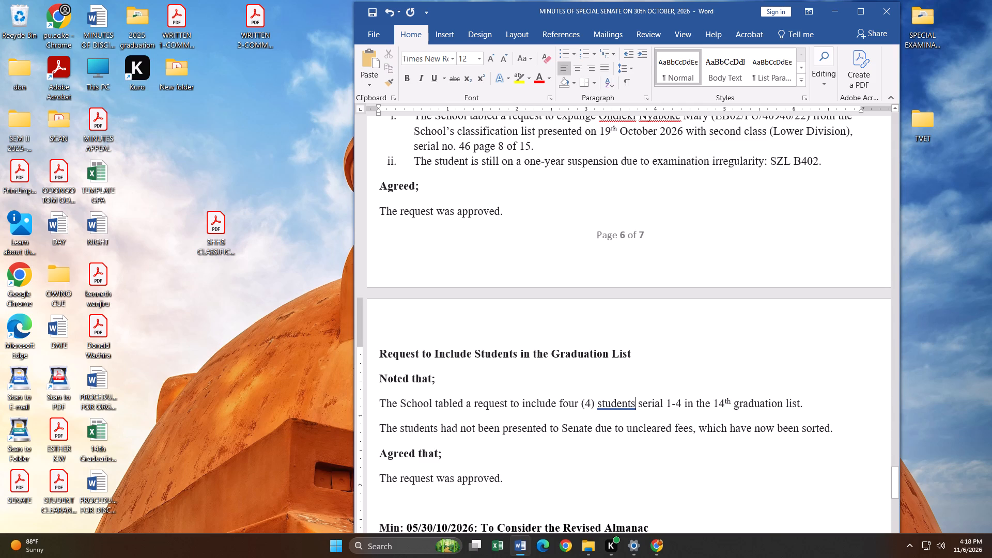
pyautogui.press(',')
pyautogui.click(694, 416)
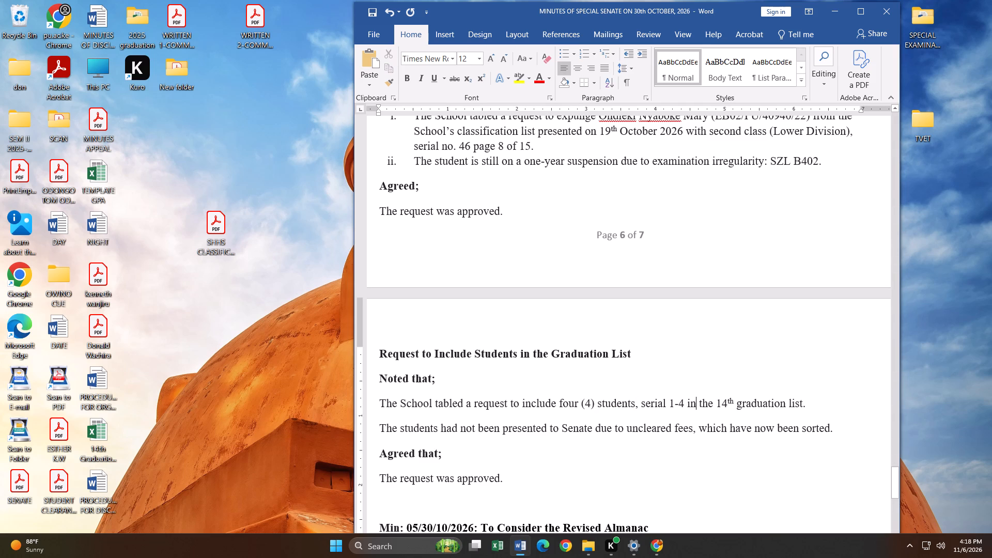
pyautogui.click(684, 406)
pyautogui.press(',')
pyautogui.click(678, 420)
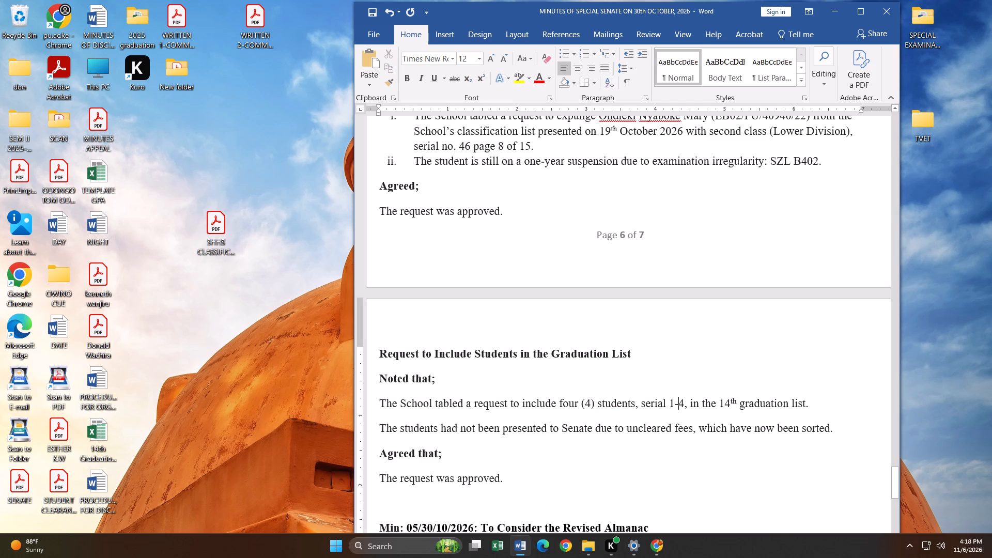
pyautogui.click(669, 400)
pyautogui.write('no.')
pyautogui.press('space')
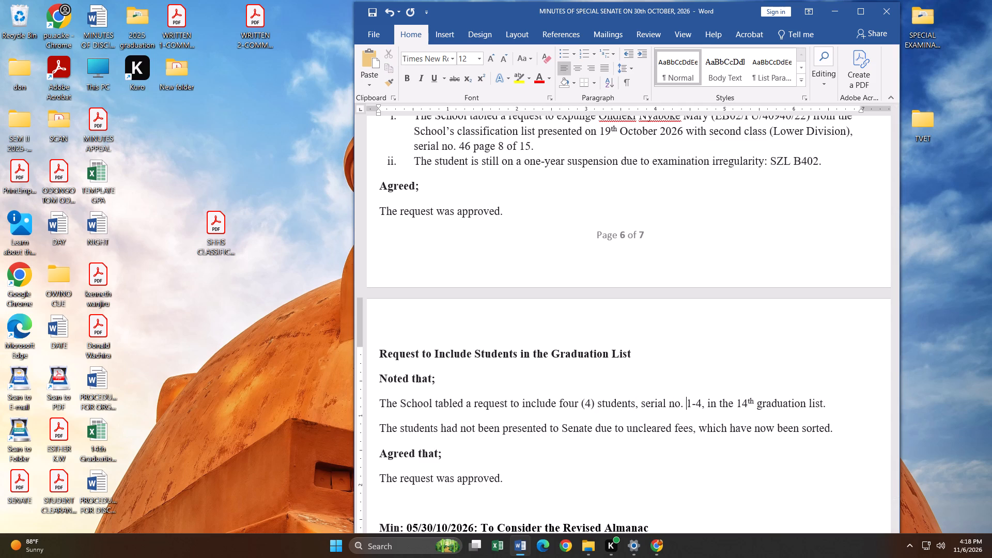
pyautogui.click(714, 429)
# Check the requests to include and expunge students in the graduation list, and save the minutes.
pyautogui.scroll(-2, 568, 420)
pyautogui.click(537, 411)
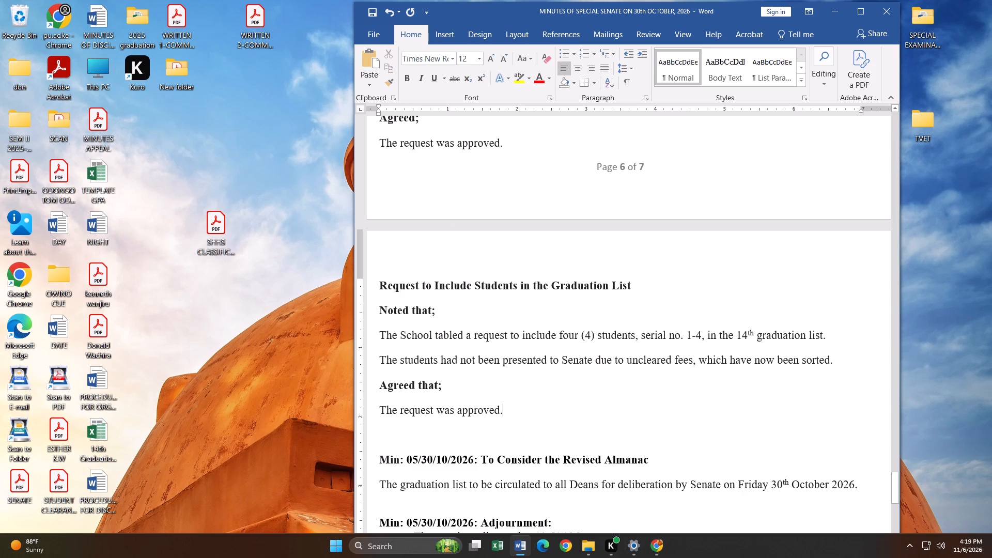
pyautogui.scroll(3, 496, 318)
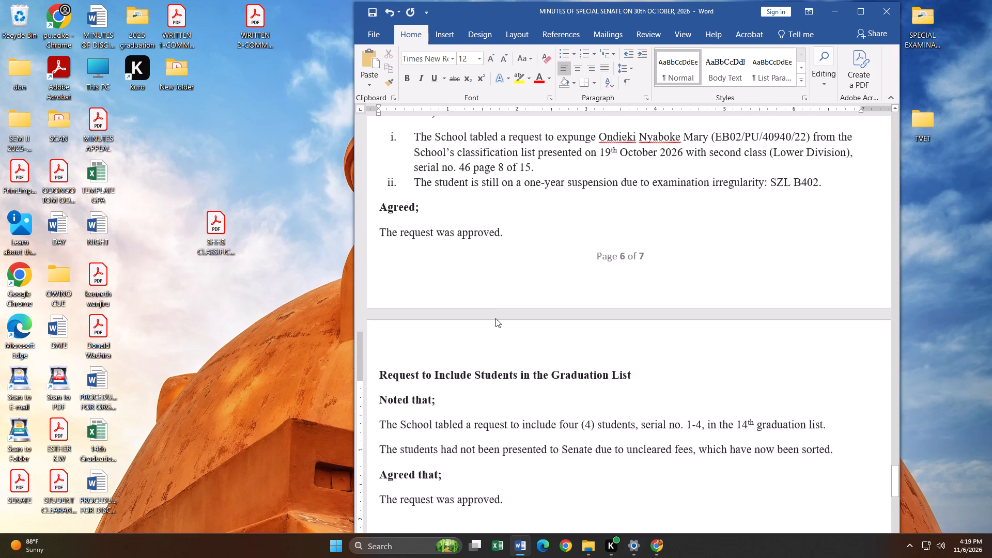
pyautogui.scroll(3, 494, 318)
pyautogui.scroll(-3, 493, 321)
pyautogui.scroll(4, 493, 321)
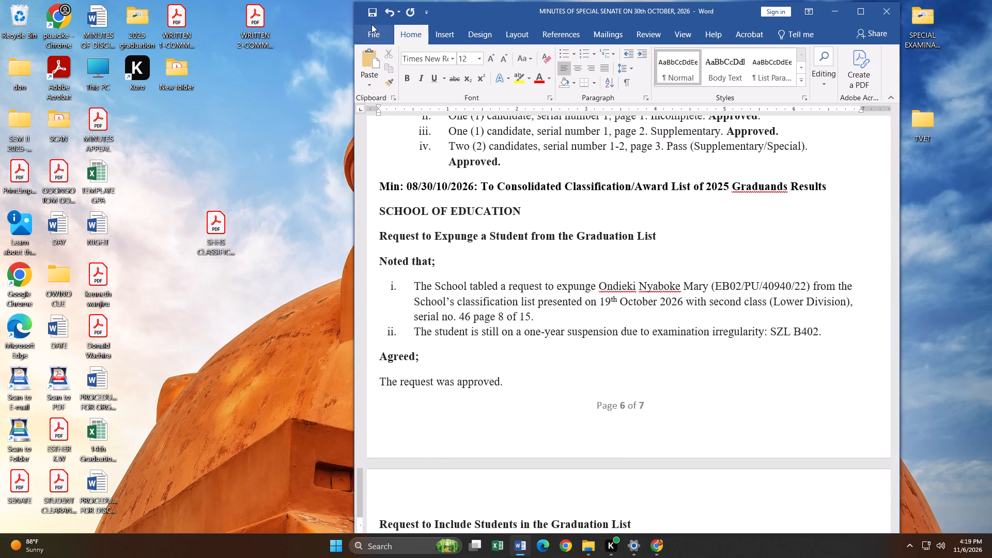
pyautogui.click(374, 10)
# Review the School of Education pass lists under Min: 07/30/10/2026, checking the programme headings, candidate entries and spacing.
pyautogui.scroll(9, 600, 370)
pyautogui.scroll(20, 572, 381)
pyautogui.scroll(5, 569, 379)
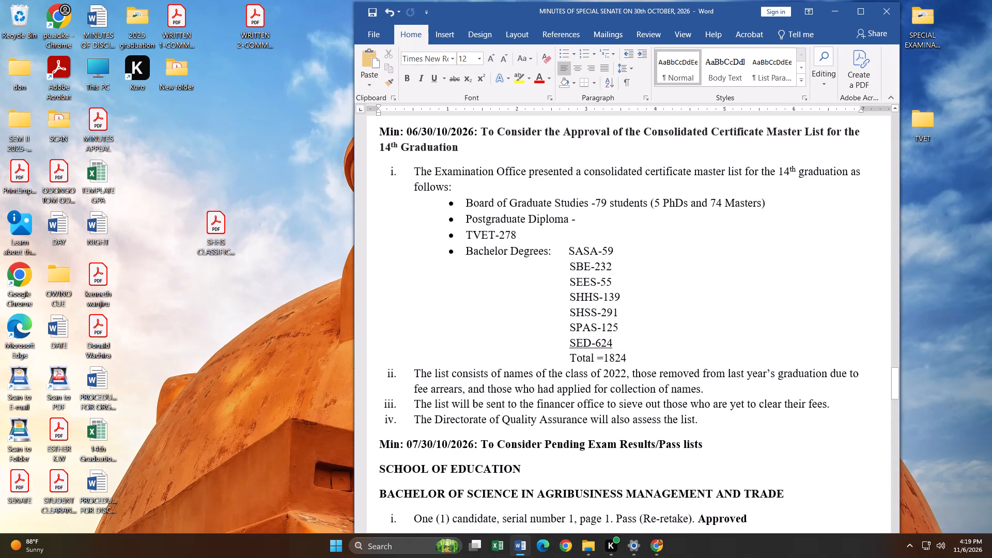
pyautogui.scroll(-7, 570, 400)
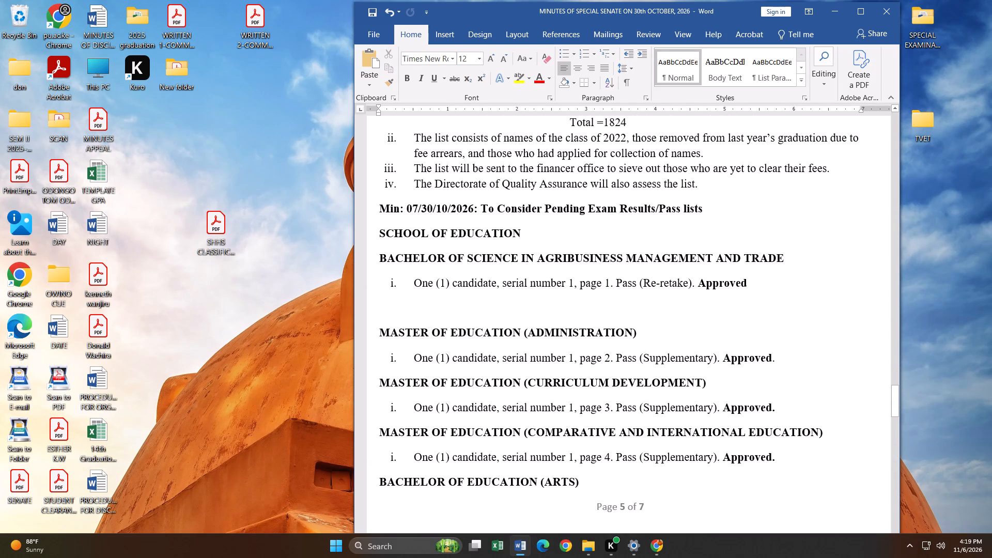
pyautogui.click(431, 313)
pyautogui.click(762, 286)
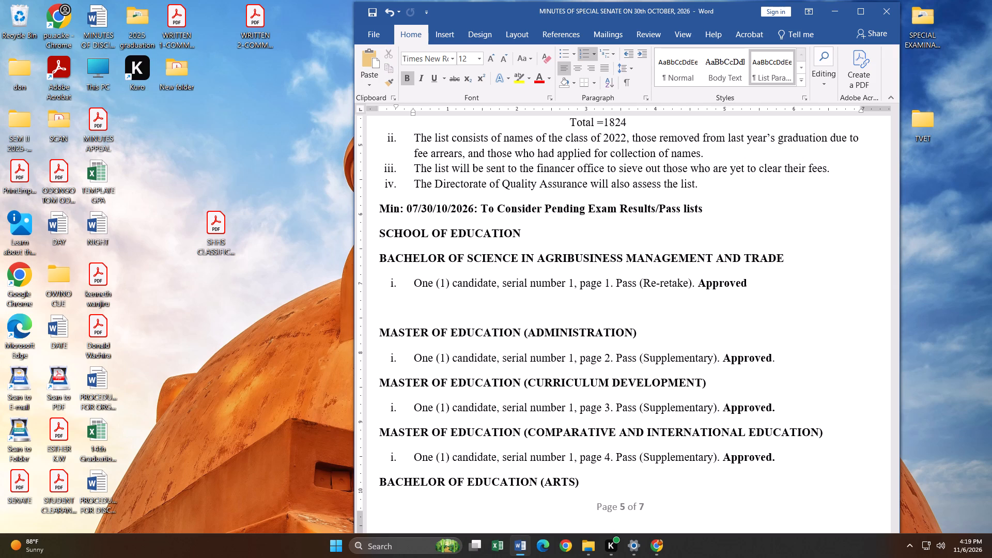
pyautogui.click(784, 259)
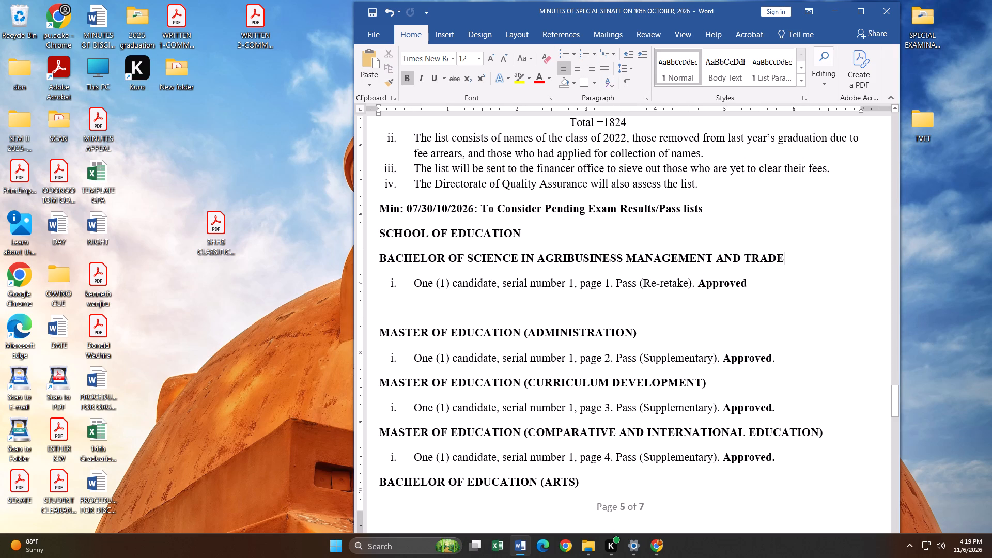
pyautogui.scroll(-6, 624, 399)
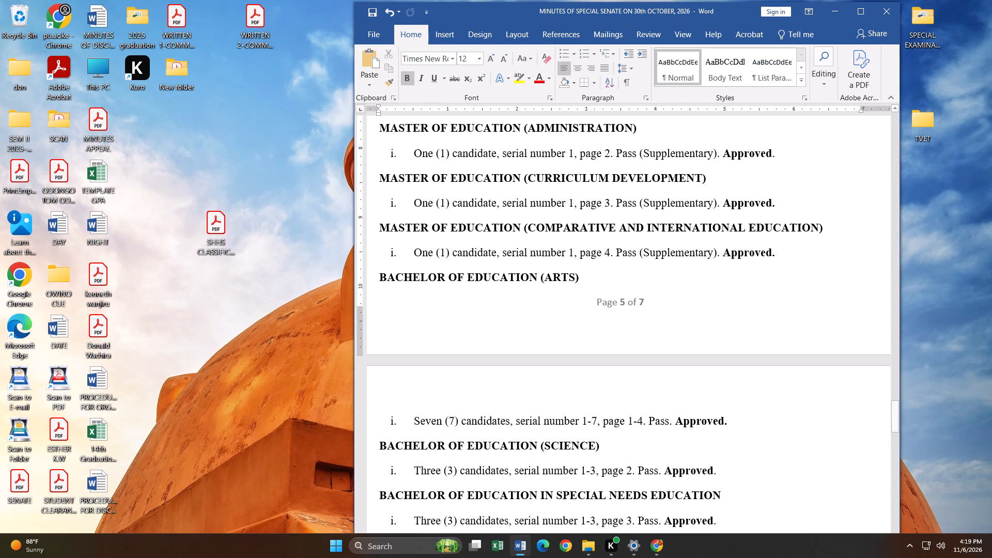
pyautogui.scroll(2, 620, 394)
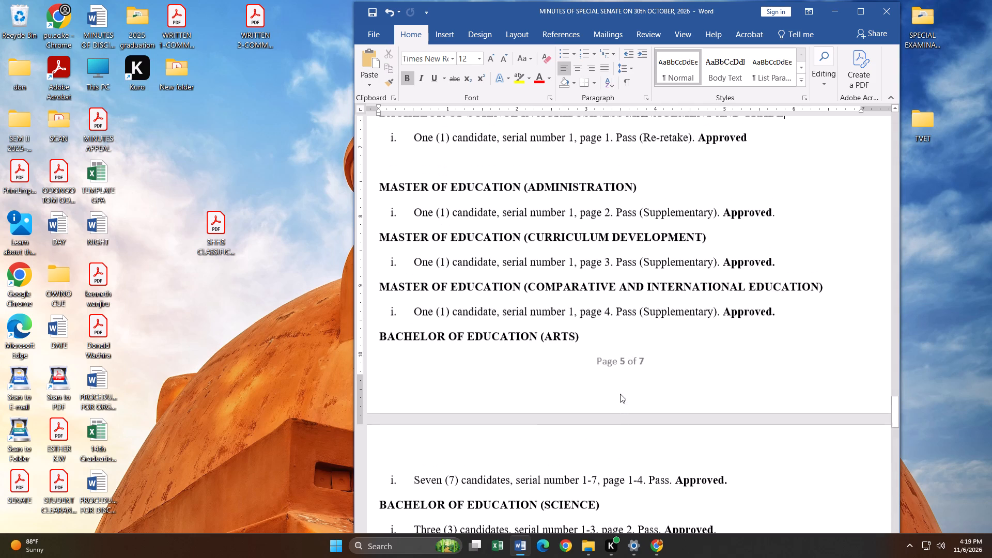
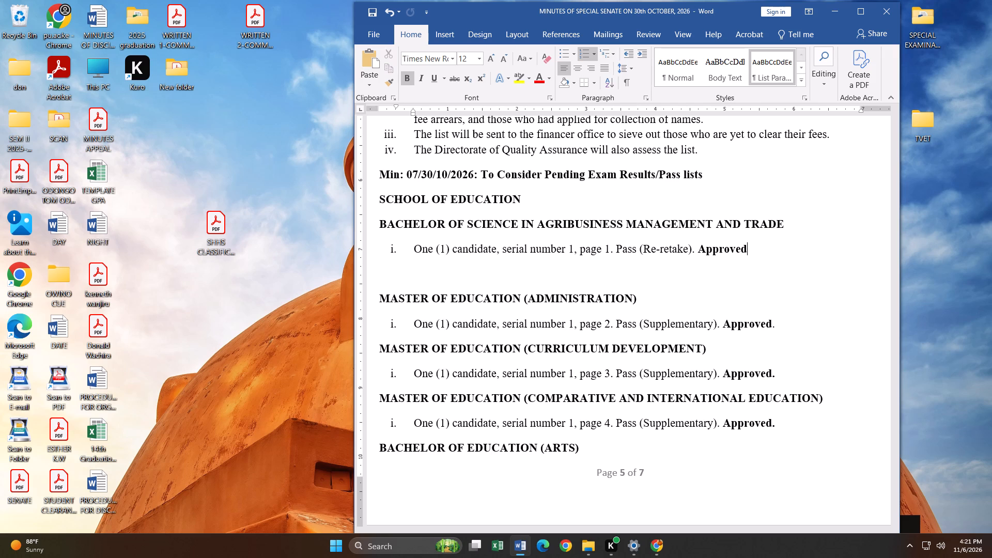
# Add the bold heading "BACHELOR OF EDUCATION (ARTS)" on a new line below the Agribusiness Management and Trade candidate entry.
pyautogui.click(768, 255)
pyautogui.press('Return')
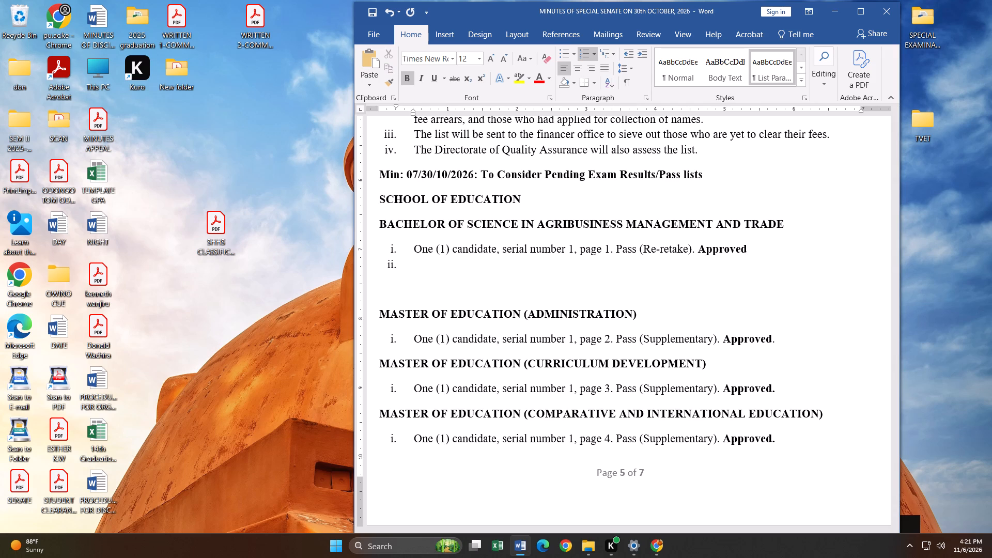
pyautogui.press('BackSpace')
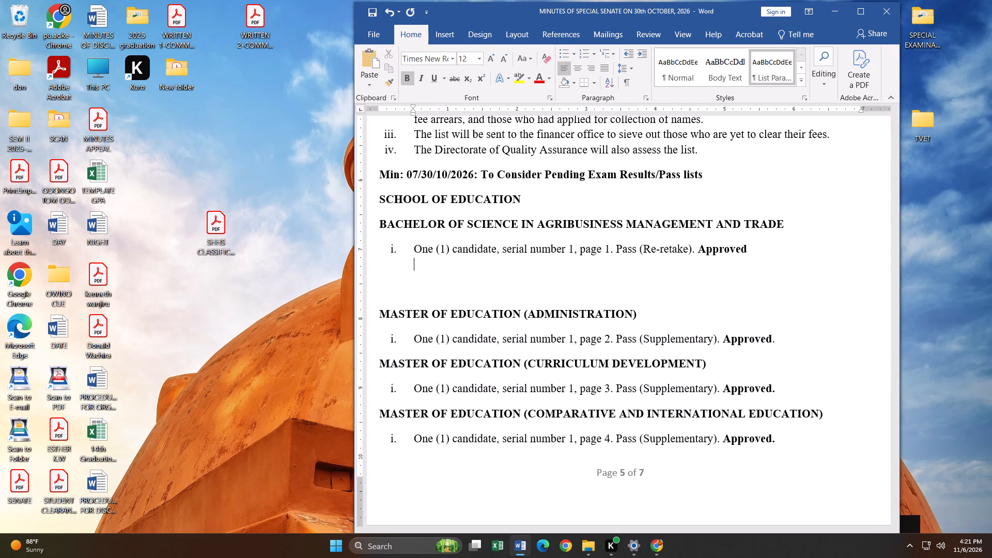
pyautogui.press('BackSpace')
pyautogui.press('BackSpace')
pyautogui.press('b')
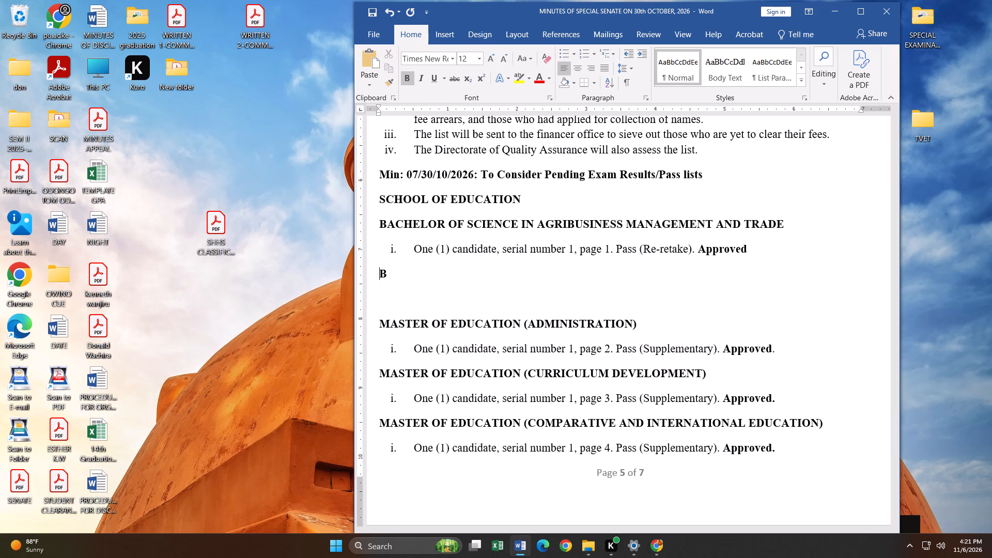
pyautogui.write('achelor')
pyautogui.press('space')
pyautogui.press('BackSpace')
pyautogui.press('BackSpace')
pyautogui.press('BackSpace')
pyautogui.press('BackSpace')
pyautogui.press('BackSpace')
pyautogui.press('BackSpace')
pyautogui.press('BackSpace')
pyautogui.press('BackSpace')
pyautogui.write('ACHELOR')
pyautogui.press('space')
pyautogui.write('OF')
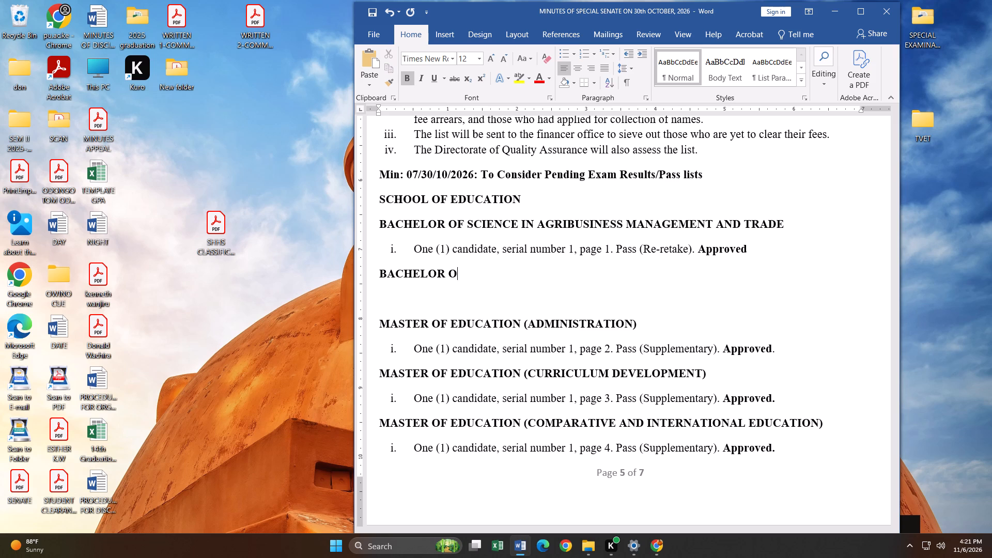
pyautogui.press('space')
pyautogui.write('EDUCATION')
pyautogui.press('space')
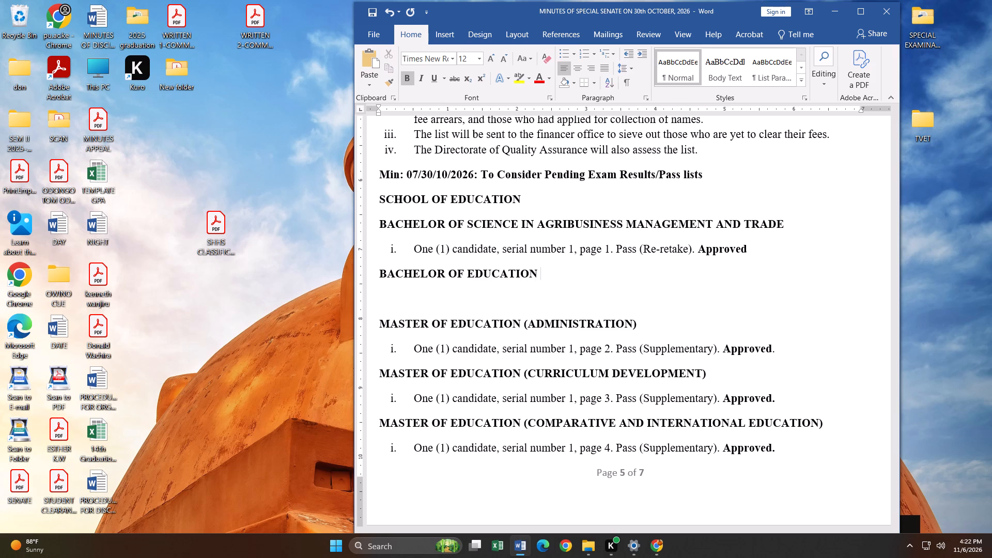
pyautogui.write('()')
pyautogui.press('Left')
pyautogui.write('ARTS')
# Move the new "BACHELOR OF EDUCATION (ARTS)" heading to its own line directly under "SCHOOL OF EDUCATION".
pyautogui.moveTo(586, 275); pyautogui.dragTo(492, 273)
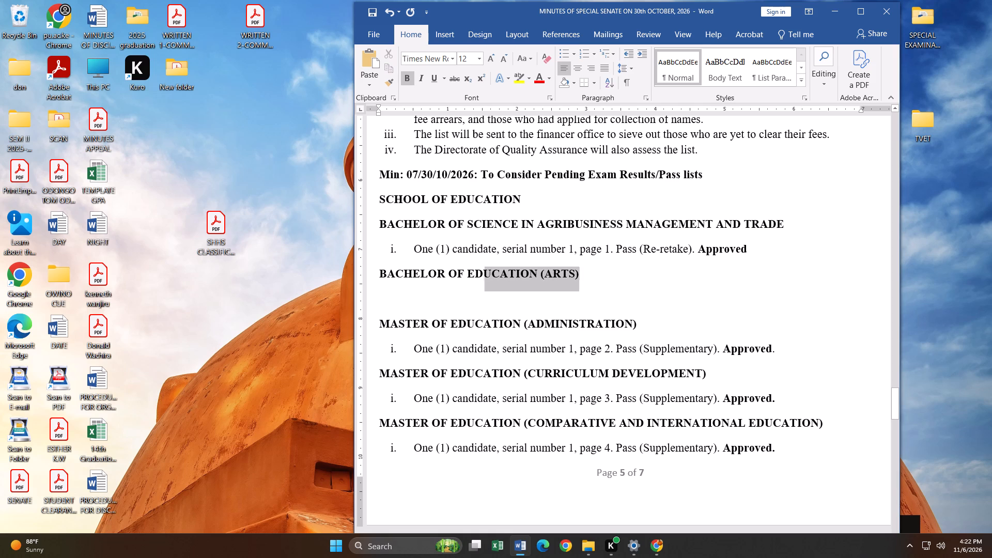
pyautogui.moveTo(492, 273); pyautogui.dragTo(404, 272)
pyautogui.rightClick(403, 272)
pyautogui.click(425, 281)
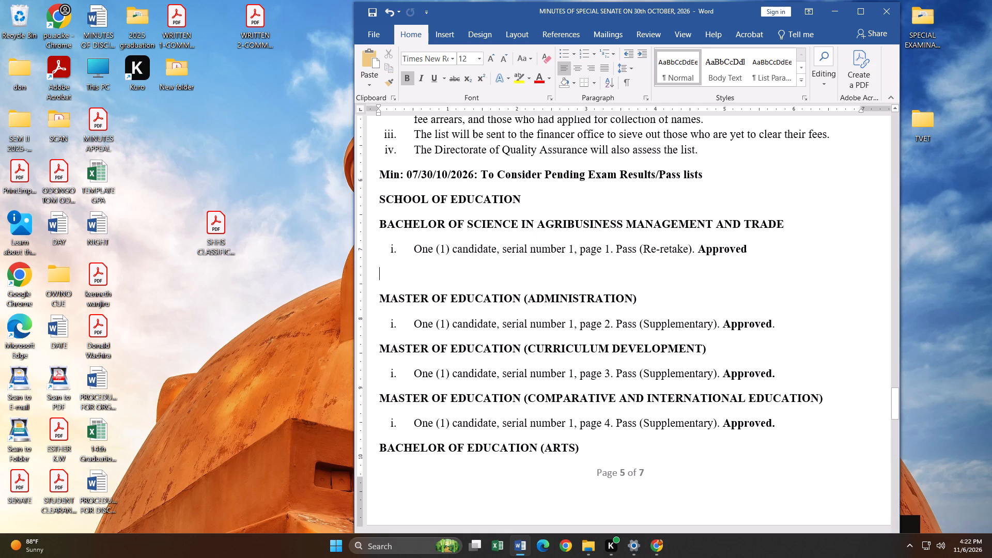
pyautogui.click(528, 200)
pyautogui.press('Return')
pyautogui.hotkey('ctrl', 'v')
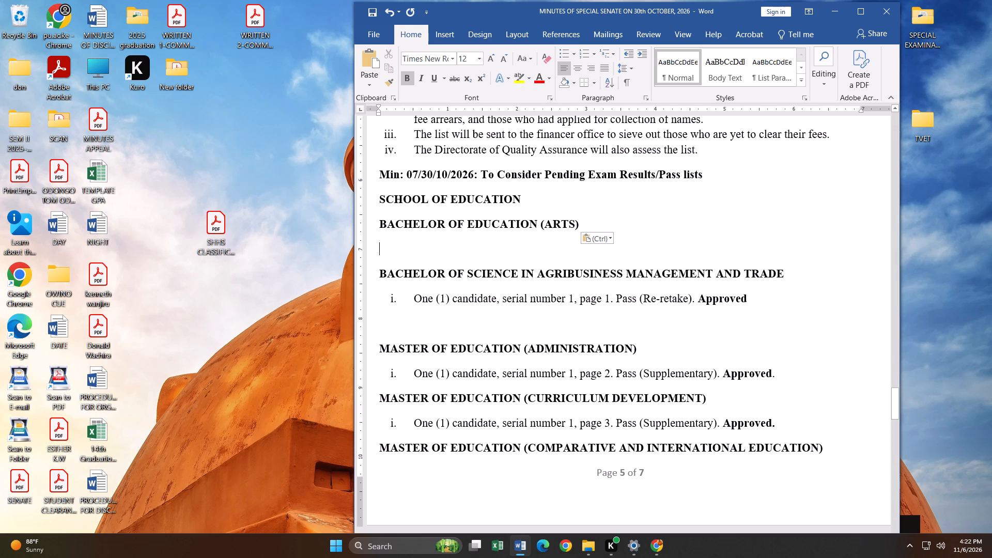
# Copy the Agribusiness Management and Trade candidate entry onto the blank line under "BACHELOR OF EDUCATION (ARTS)".
pyautogui.moveTo(415, 300); pyautogui.dragTo(725, 306)
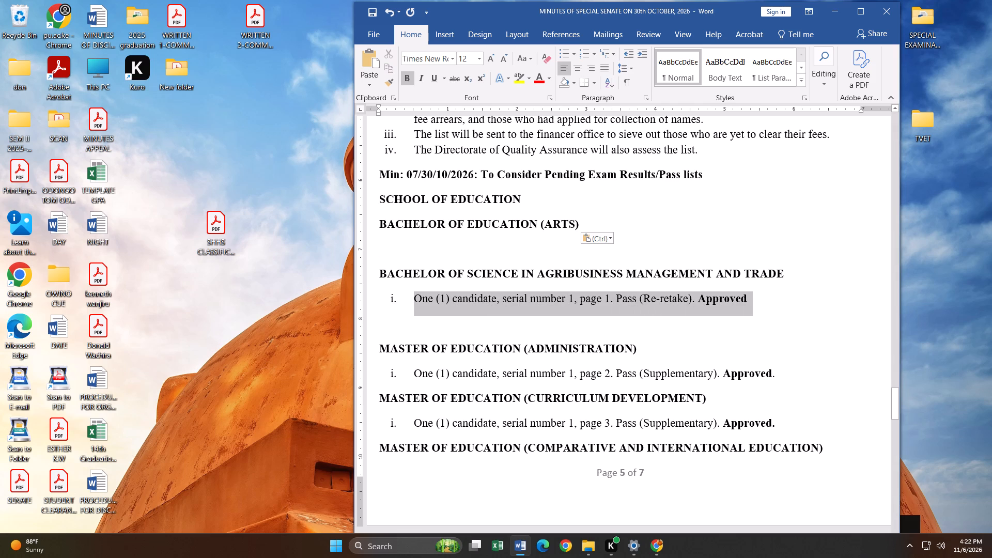
pyautogui.moveTo(725, 306); pyautogui.dragTo(726, 306)
pyautogui.rightClick(704, 304)
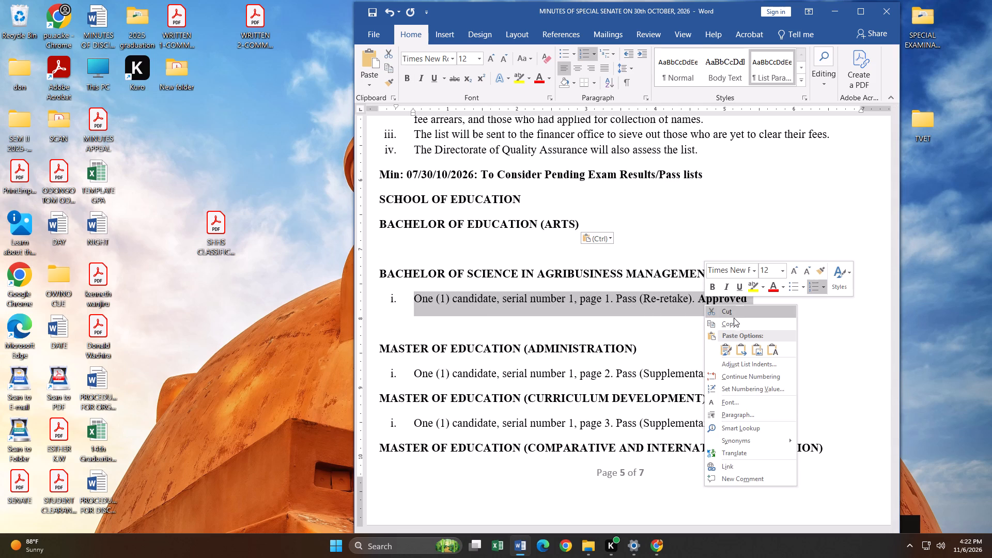
pyautogui.click(731, 323)
pyautogui.click(388, 247)
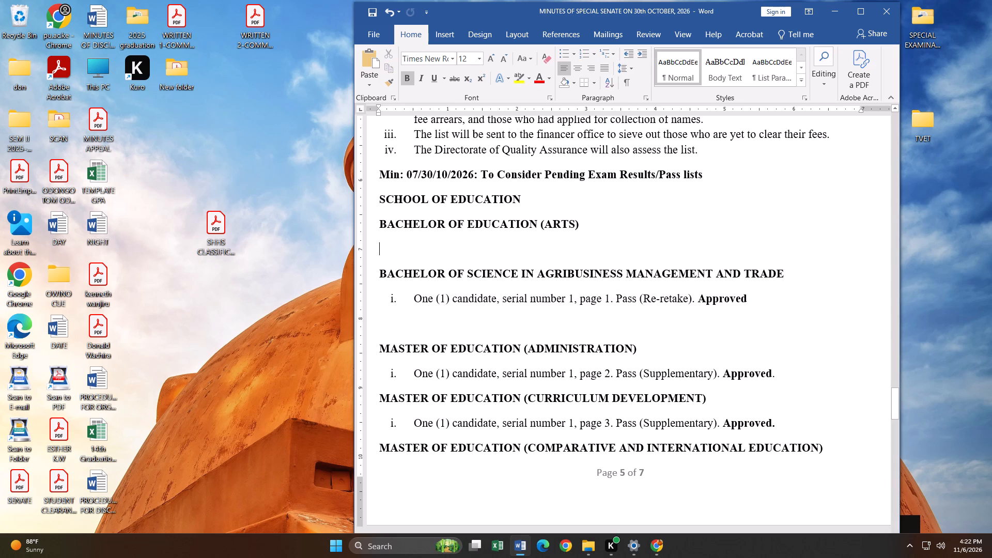
pyautogui.rightClick(388, 247)
pyautogui.click(456, 290)
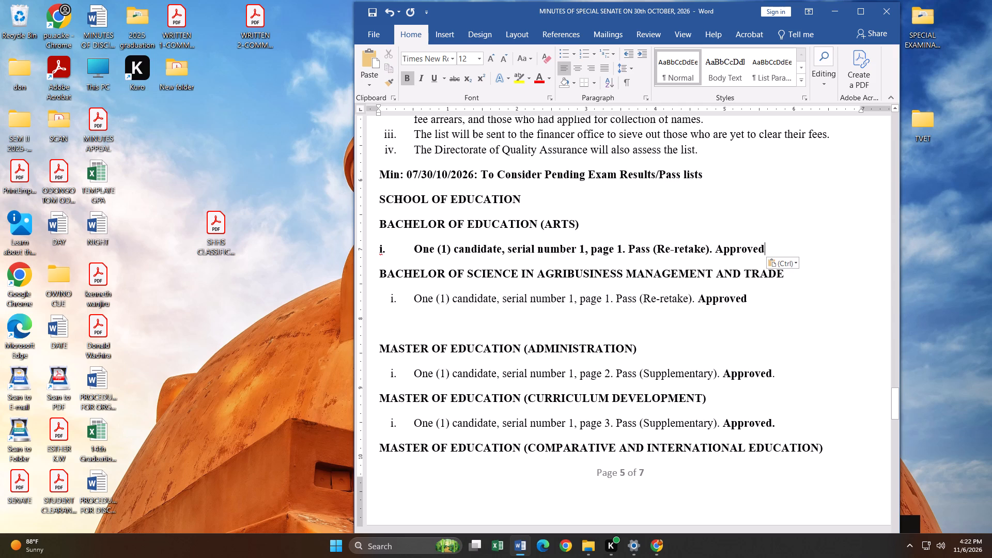
# Remove "(Re-retake)" from the Bachelor of Education (Arts) entry so the result reads "Pass. Approved".
pyautogui.moveTo(710, 247); pyautogui.dragTo(653, 247)
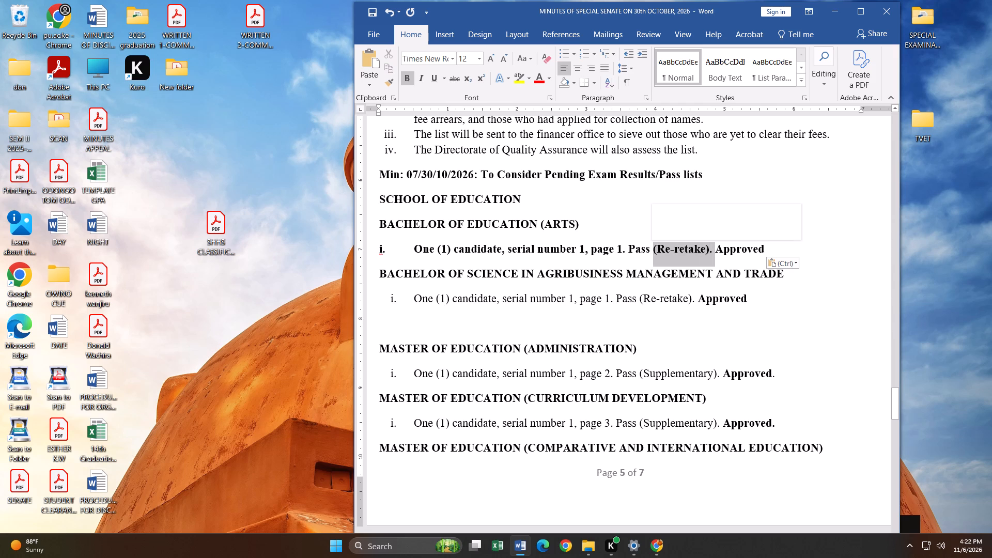
pyautogui.press('BackSpace')
pyautogui.press('BackSpace')
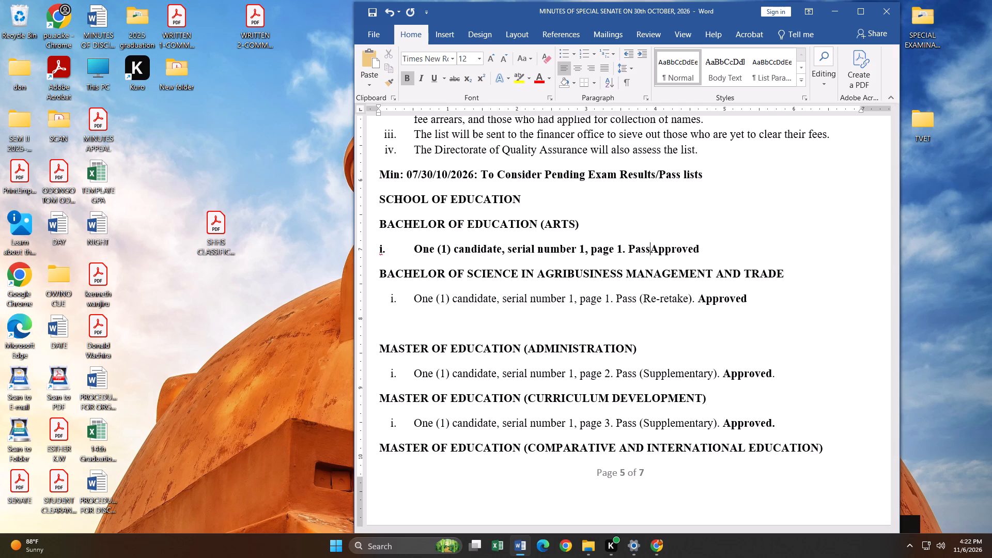
pyautogui.write('.')
pyautogui.press('space')
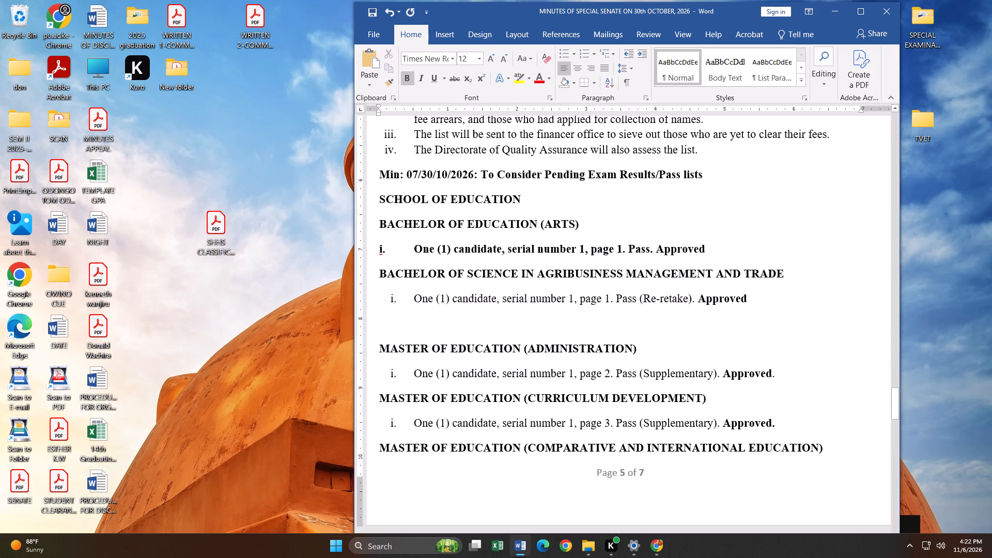
# Remove bold from the Bachelor of Education (Arts) entry's numeral and its text up to "Pass.", leaving only "Approved" bold.
pyautogui.moveTo(655, 252); pyautogui.dragTo(435, 245)
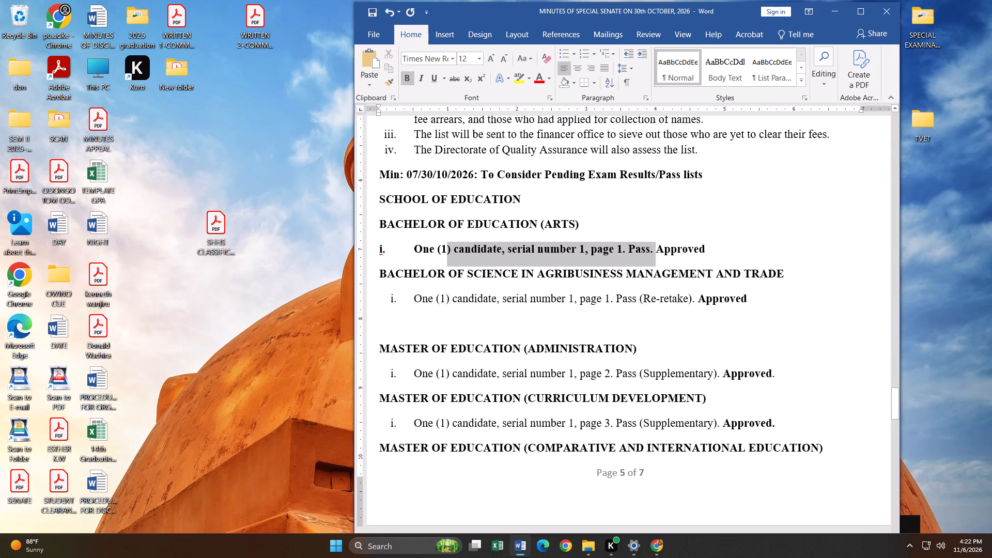
pyautogui.moveTo(435, 245); pyautogui.dragTo(411, 247)
pyautogui.click(421, 234)
pyautogui.click(446, 260)
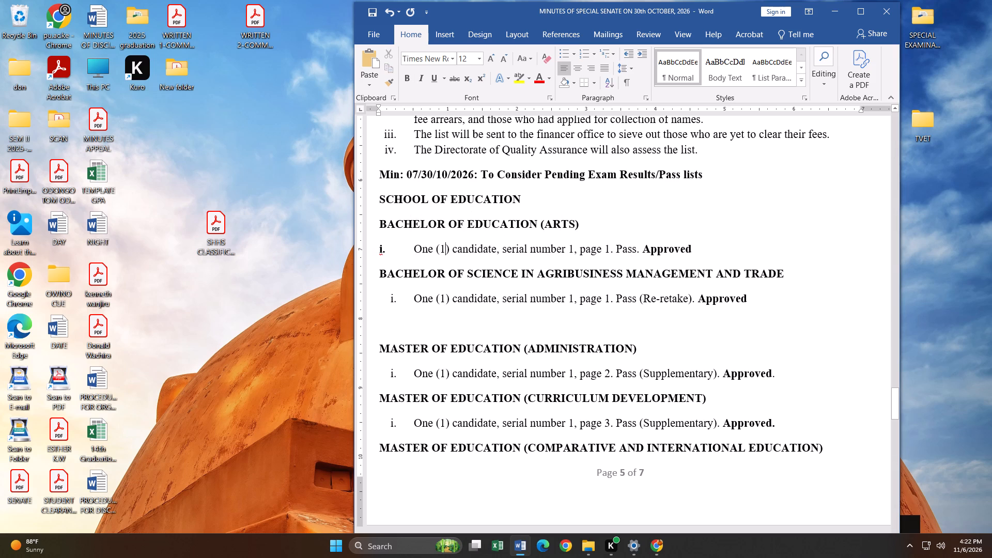
pyautogui.moveTo(385, 254); pyautogui.dragTo(378, 250)
pyautogui.click(383, 234)
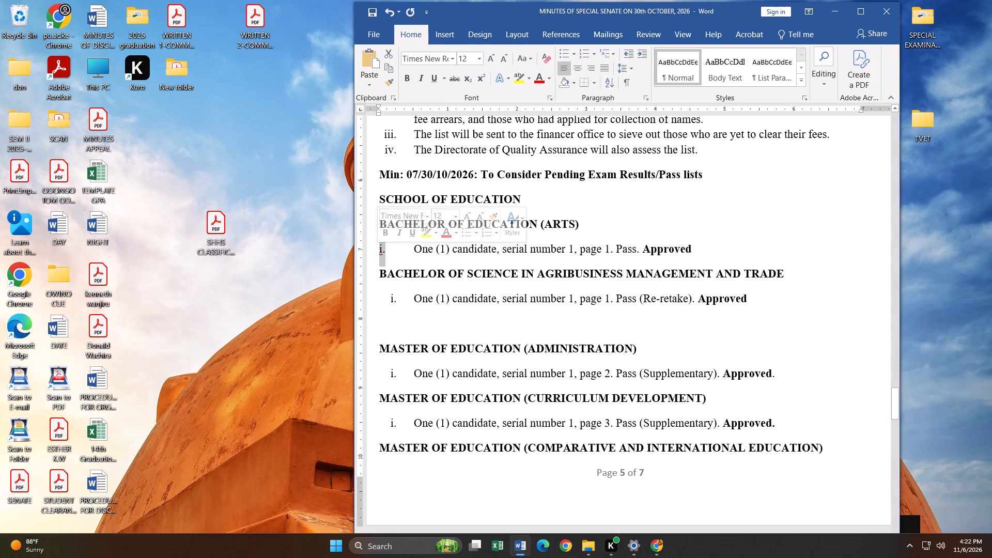
pyautogui.click(417, 270)
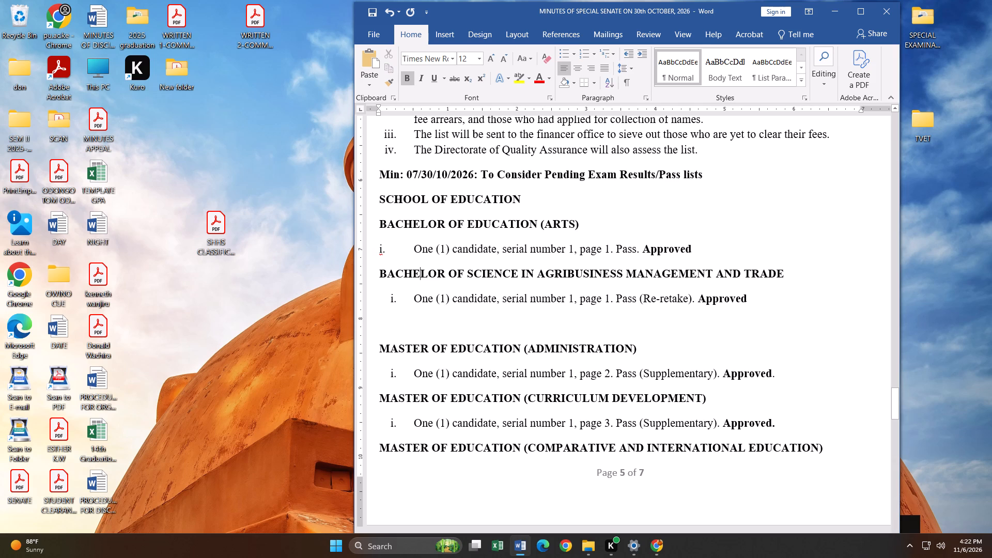
# Add the bold heading "BACHELOR OF SCIENCE (AGRICULTURAL EDUCATION AND EXTENSION)" on a new line below the Bachelor of Education (Arts) entry.
pyautogui.click(692, 251)
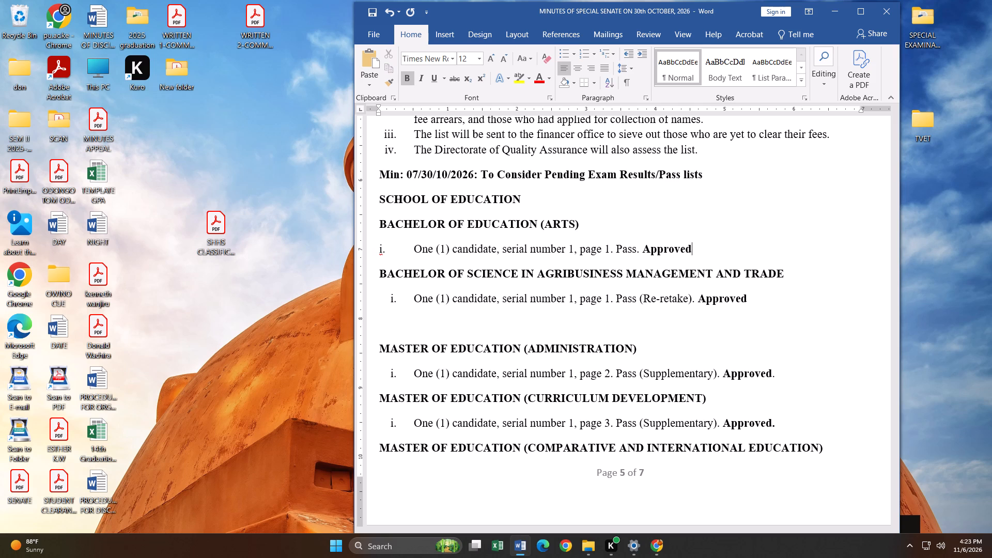
pyautogui.press('Return')
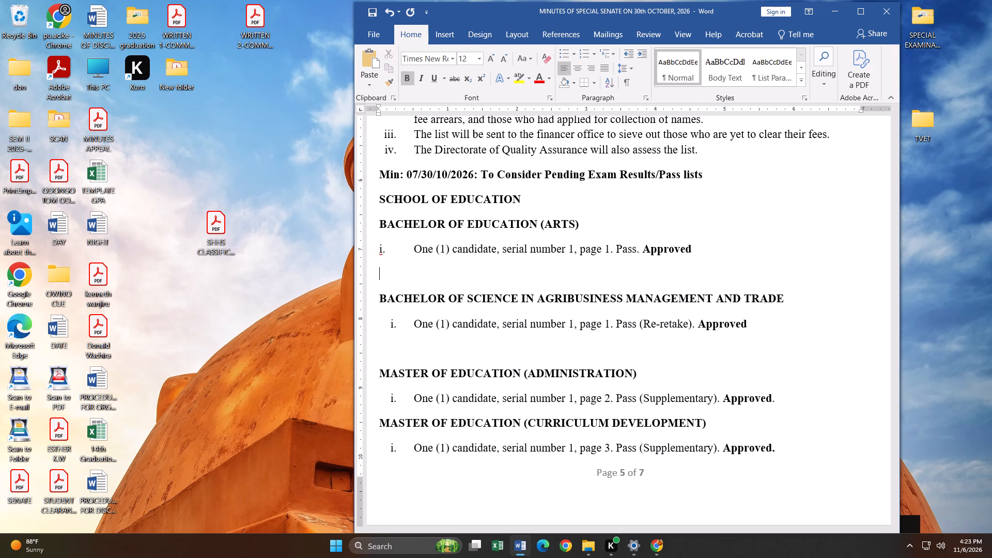
pyautogui.write('BACHELOR')
pyautogui.press('space')
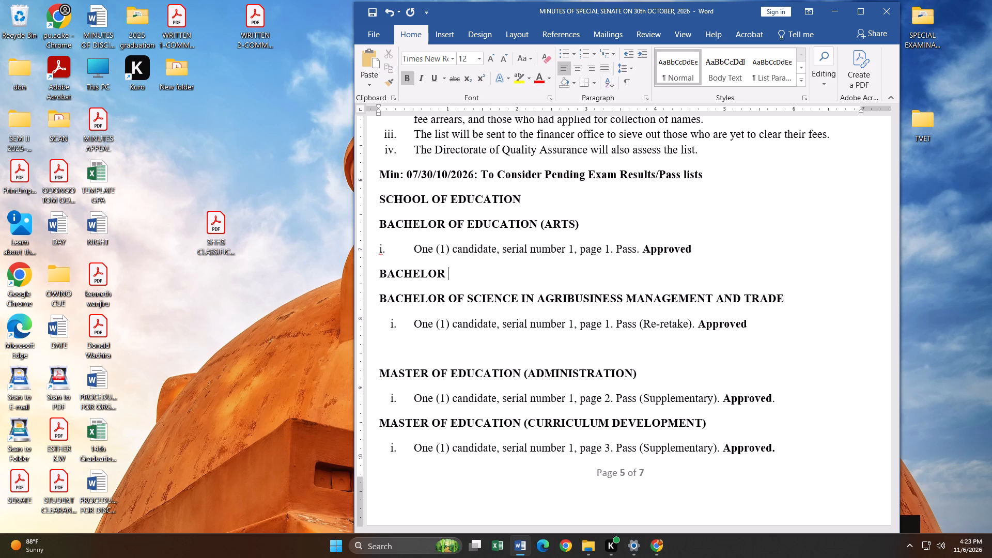
pyautogui.write('OF SCIENCE')
pyautogui.press('space')
pyautogui.write('()')
pyautogui.press('Left')
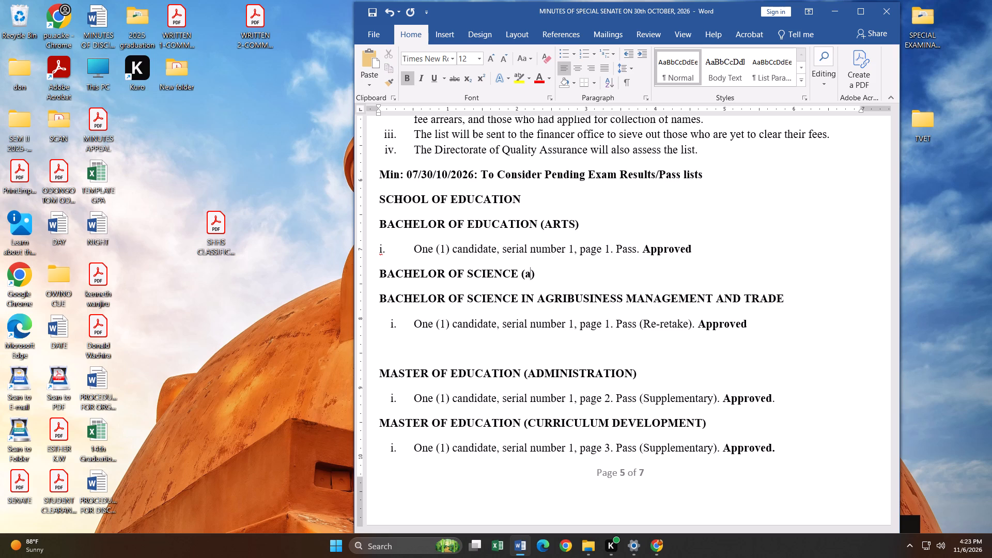
pyautogui.press('BackSpace')
pyautogui.write('AGRICULTURE')
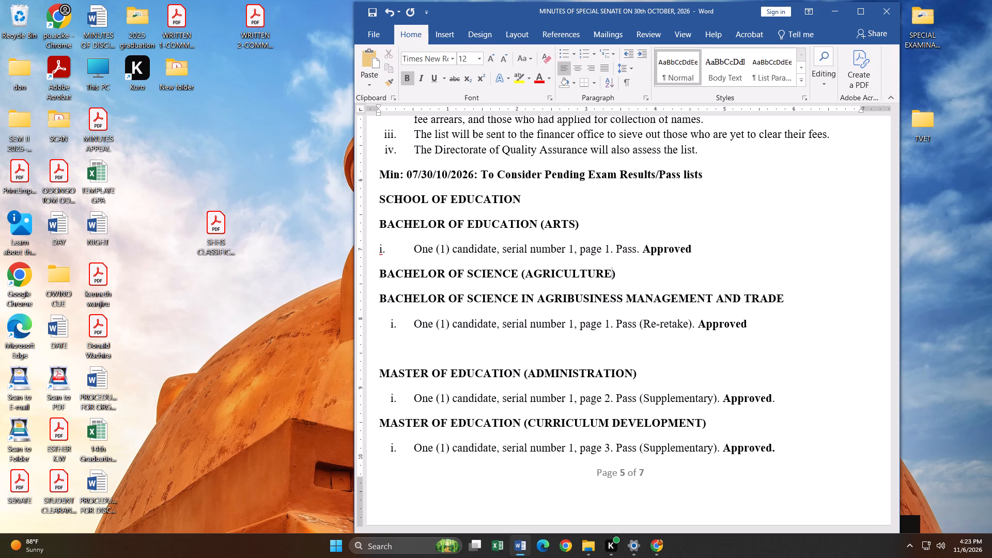
pyautogui.press('BackSpace')
pyautogui.write('AL')
pyautogui.press('space')
pyautogui.write('EDUCATION')
pyautogui.press('space')
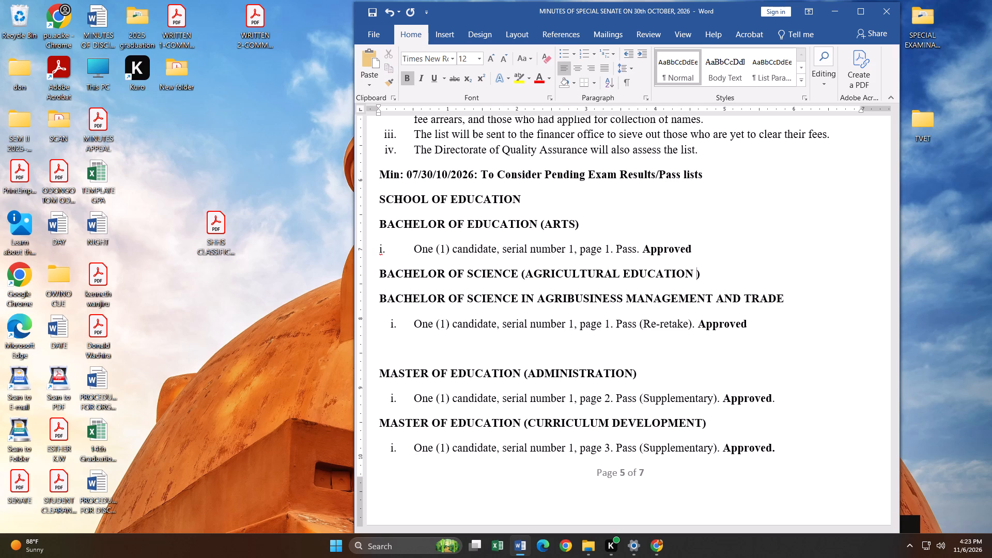
pyautogui.write('AND EXE')
pyautogui.write('NSION')
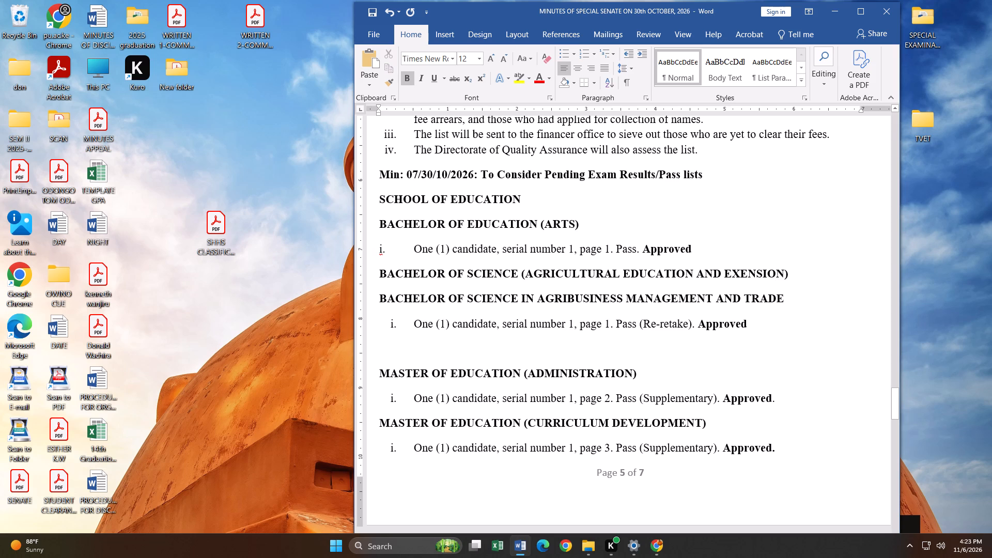
pyautogui.click(742, 274)
pyautogui.press('t')
pyautogui.click(799, 274)
# Copy the Agribusiness Management and Trade candidate entry onto a new line under "BACHELOR OF SCIENCE (AGRICULTURAL EDUCATION AND EXTENSION)".
pyautogui.press('Return')
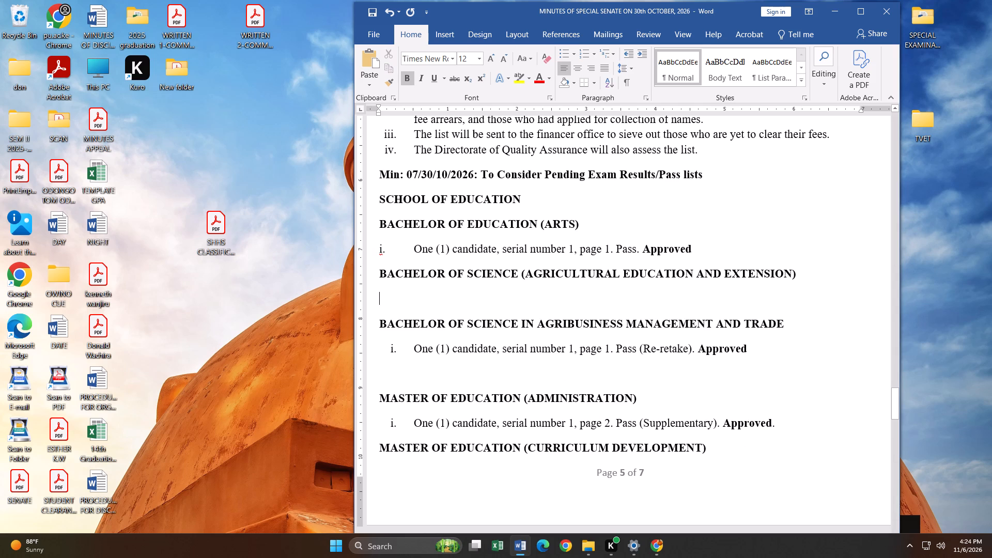
pyautogui.moveTo(416, 351); pyautogui.dragTo(553, 349)
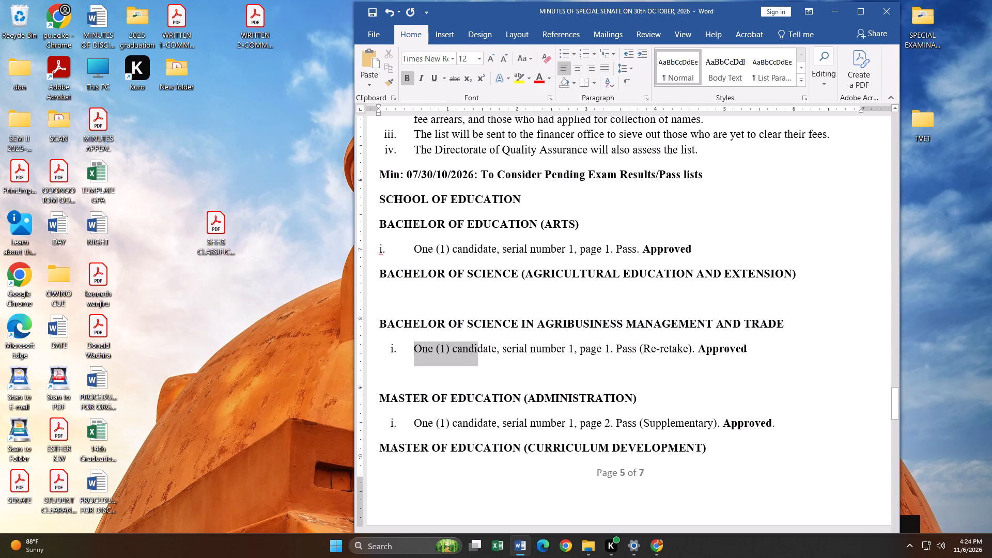
pyautogui.moveTo(553, 349); pyautogui.dragTo(750, 358)
pyautogui.rightClick(673, 357)
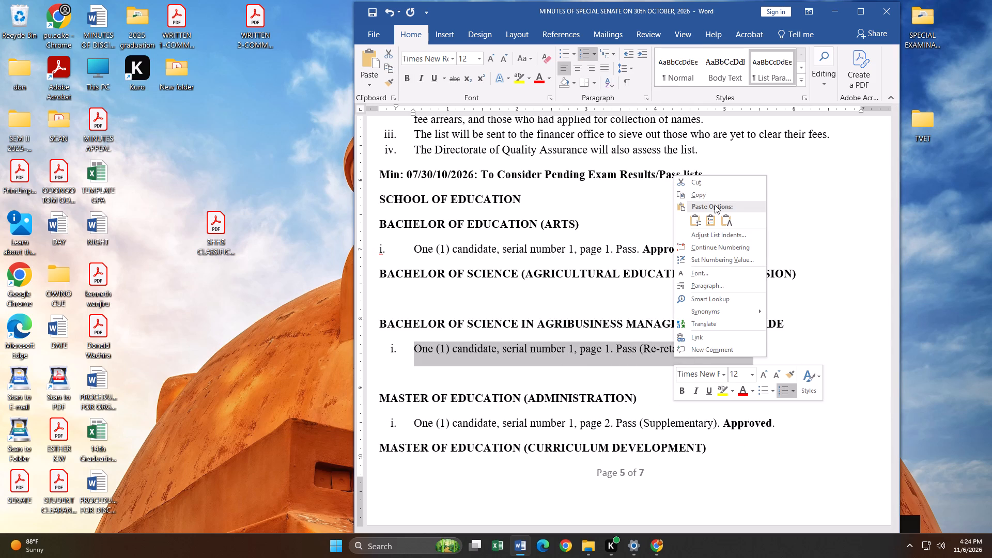
pyautogui.click(712, 197)
pyautogui.click(400, 302)
pyautogui.rightClick(400, 302)
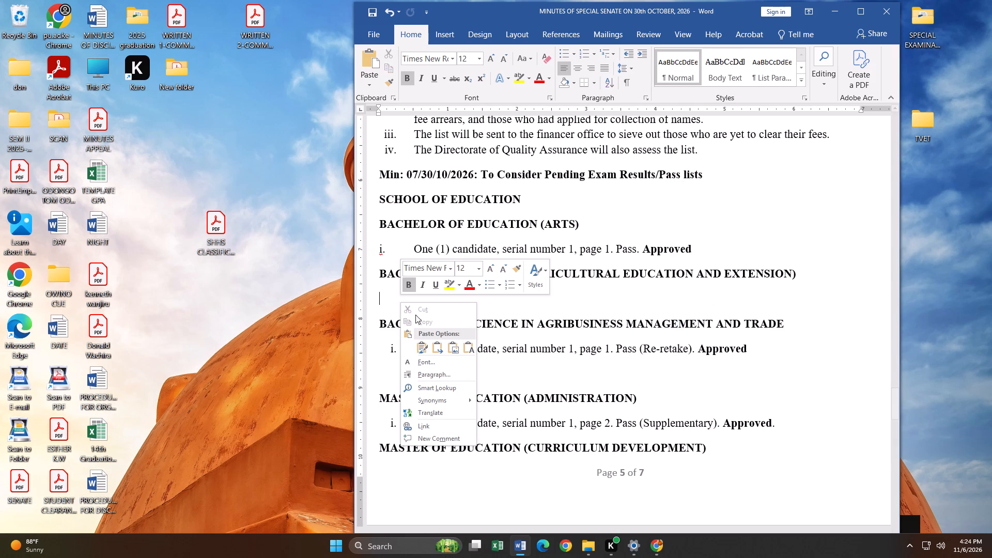
pyautogui.click(470, 345)
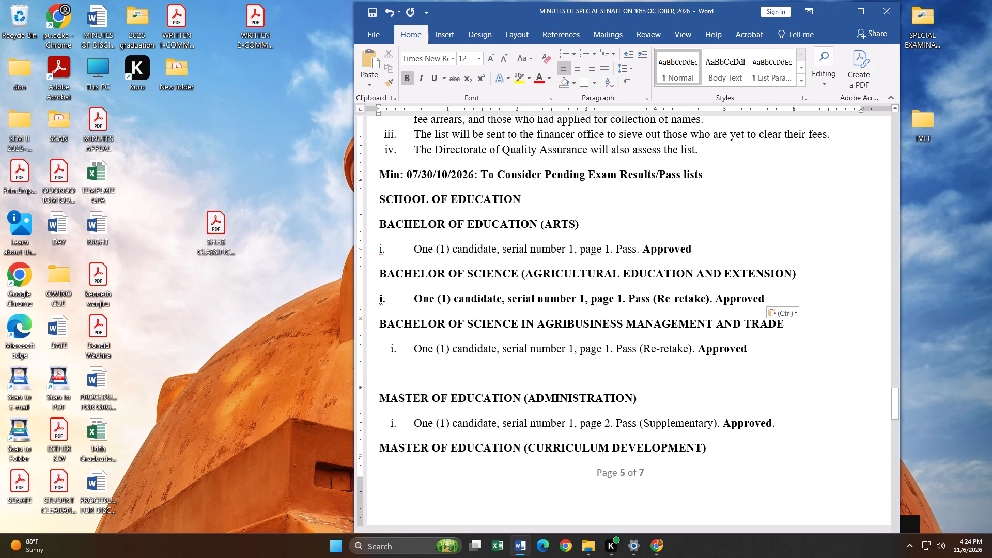
# Change the candidate count in the Agricultural Education and Extension entry to "Three (3) candidates".
pyautogui.click(435, 300)
pyautogui.press('BackSpace')
pyautogui.press('BackSpace')
pyautogui.press('BackSpace')
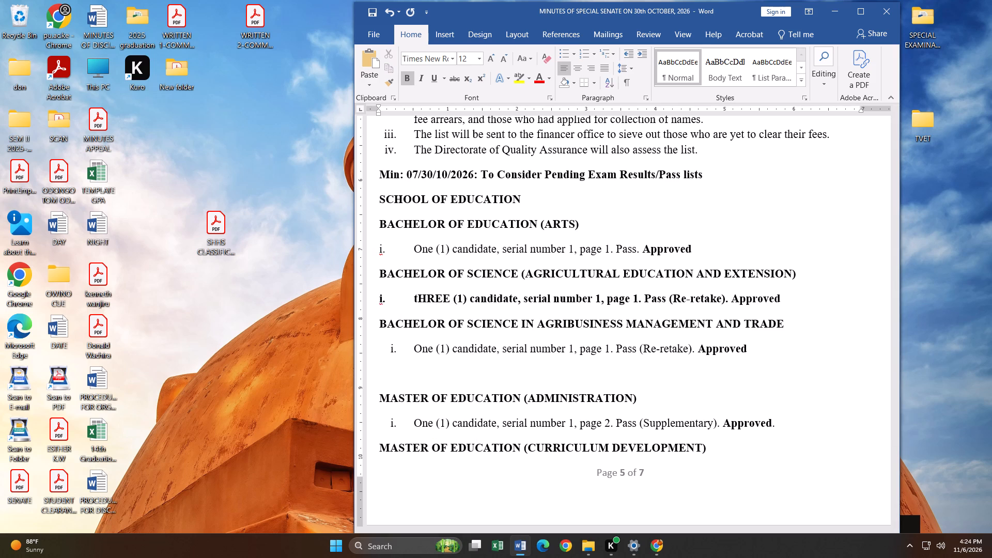
pyautogui.press('BackSpace')
pyautogui.press('BackSpace')
pyautogui.press('BackSpace')
pyautogui.press('BackSpace')
pyautogui.press('BackSpace')
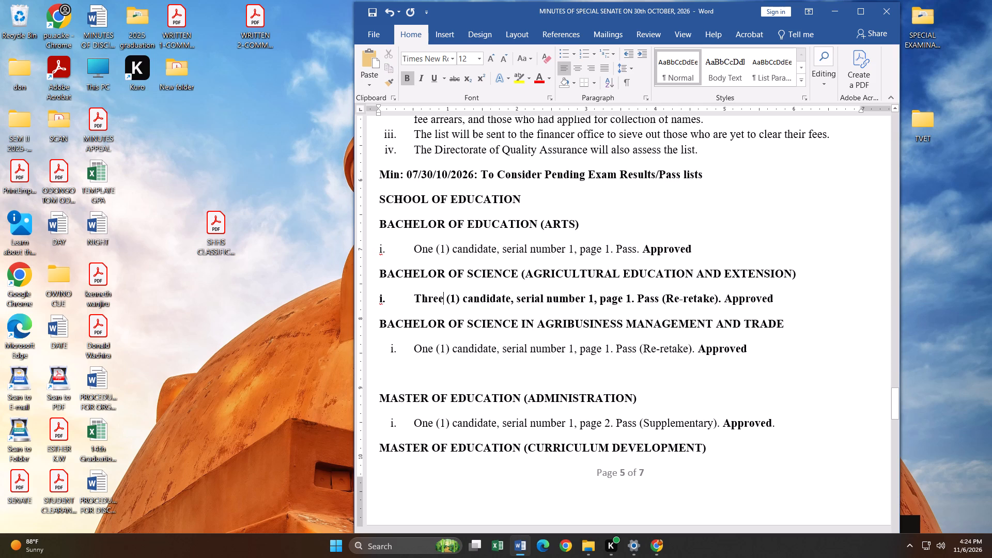
pyautogui.click(454, 299)
pyautogui.press('BackSpace')
pyautogui.press('3')
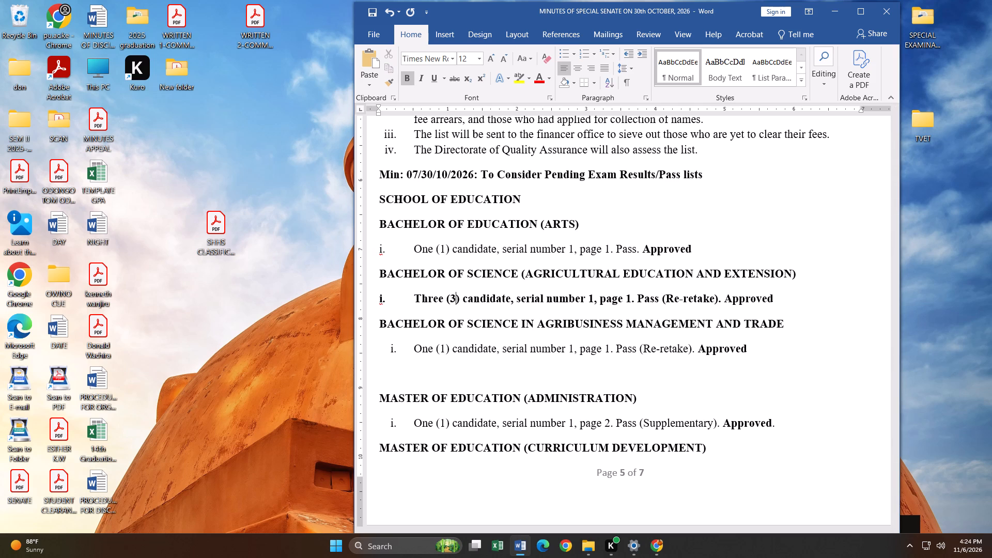
pyautogui.click(512, 300)
pyautogui.press('s')
# Set the Agricultural Education and Extension entry's serial number to 1-3 and its page to 2.
pyautogui.click(598, 298)
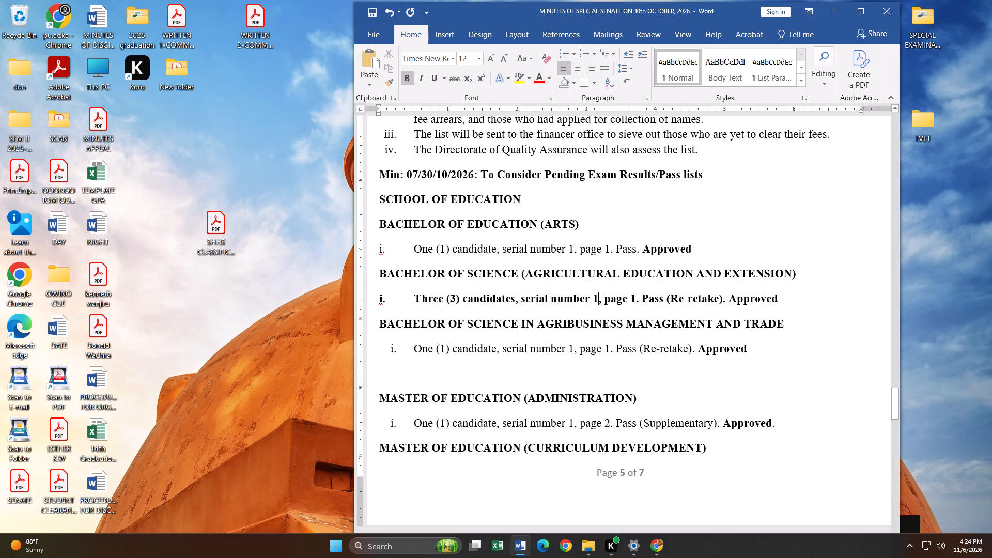
pyautogui.write('-3')
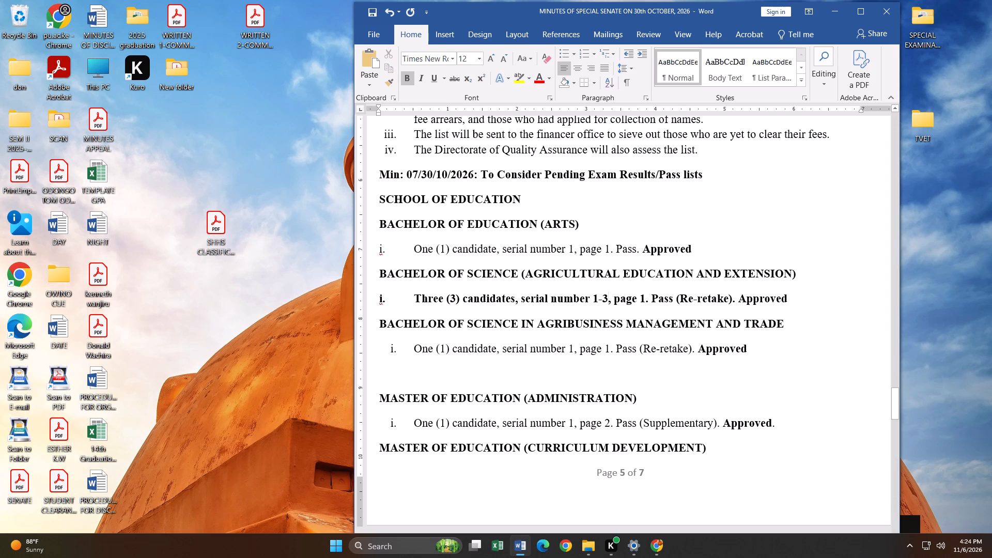
pyautogui.click(645, 301)
pyautogui.press('BackSpace')
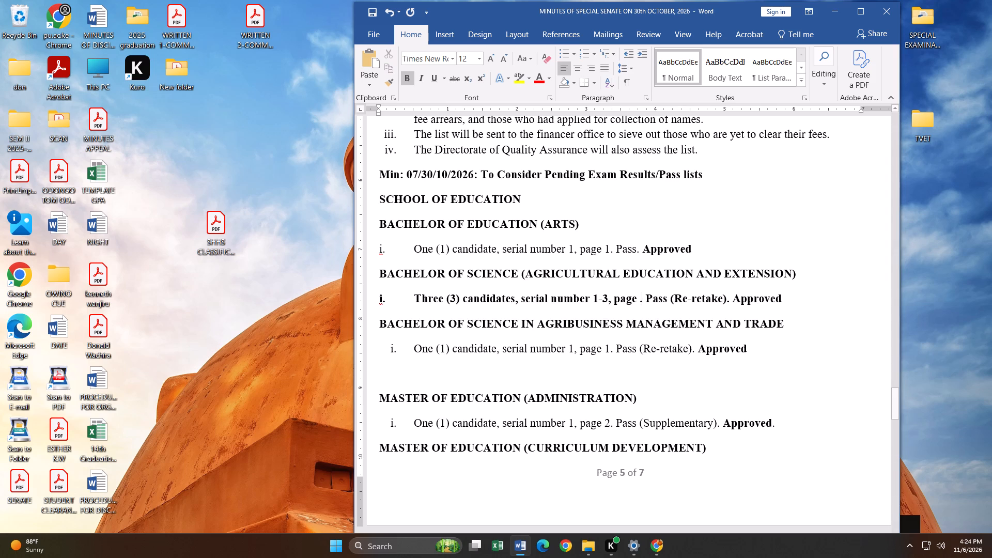
pyautogui.press('2')
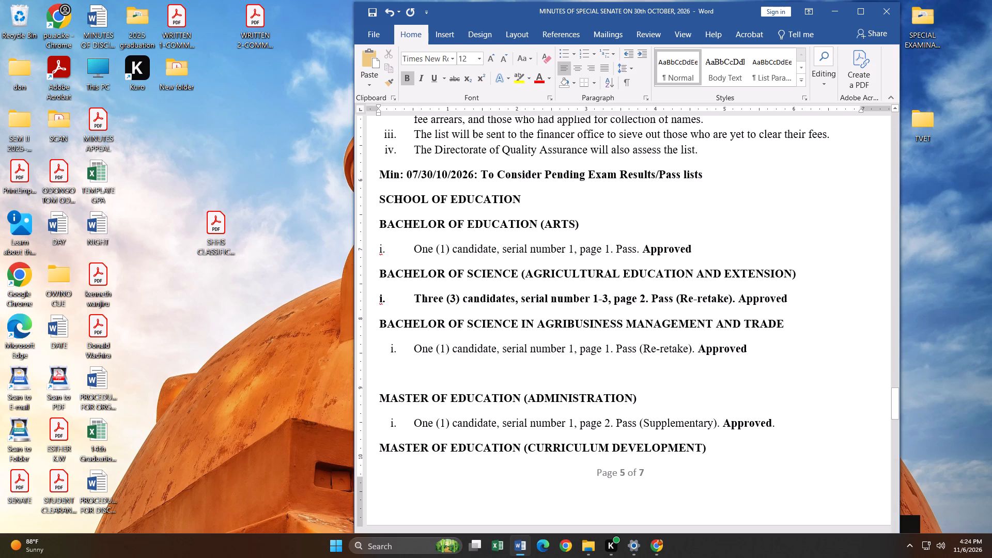
# Remove "(Re-retake)" from the Agricultural Education and Extension entry so the result reads "Pass. Approved".
pyautogui.moveTo(732, 299); pyautogui.dragTo(676, 300)
pyautogui.press('BackSpace')
pyautogui.press('BackSpace')
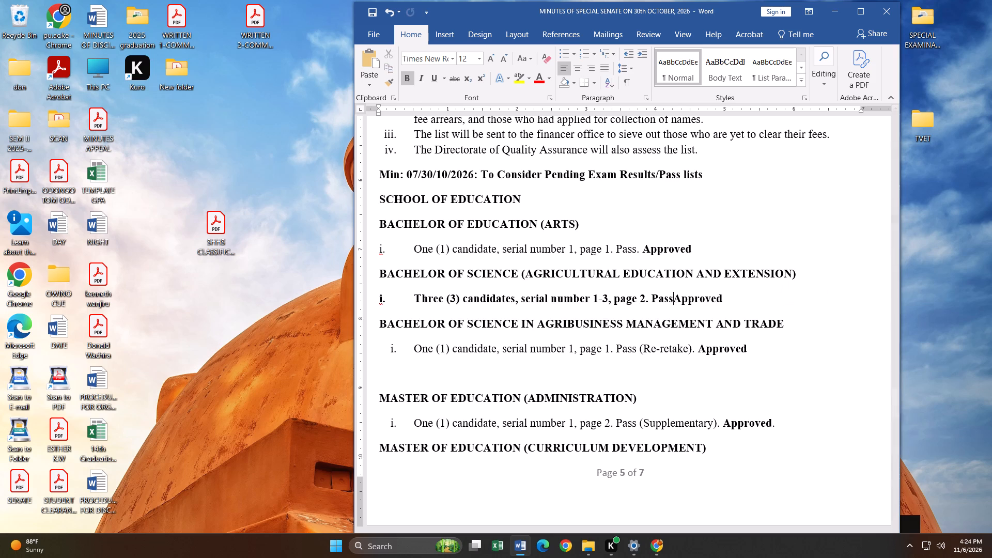
pyautogui.write('.')
pyautogui.press('space')
# Remove bold from the Agricultural Education and Extension entry's text up to "Pass.", leaving "Approved" bold.
pyautogui.moveTo(677, 298); pyautogui.dragTo(420, 299)
pyautogui.click(426, 282)
pyautogui.click(447, 322)
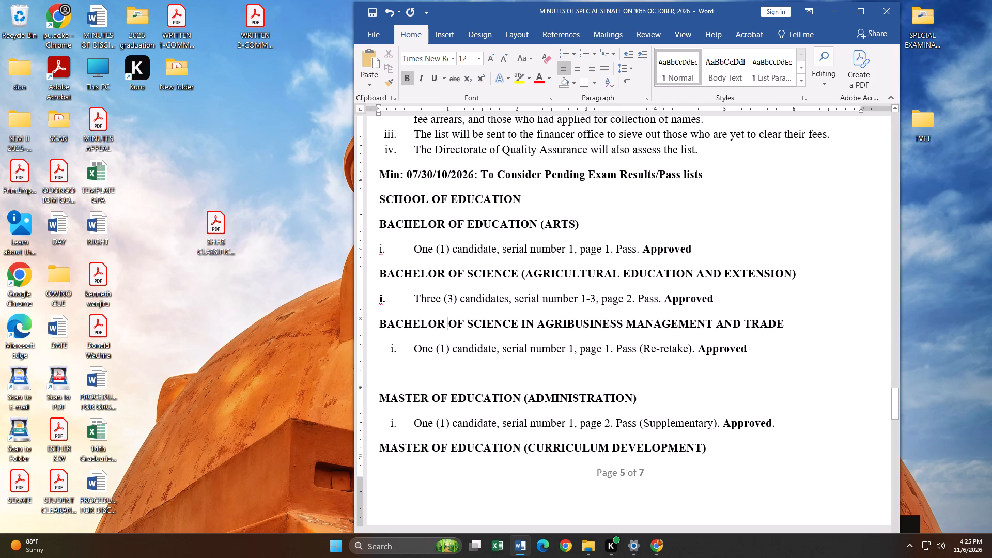
# Delete the old pass-list text from the Agribusiness Management and Trade heading through the "MASTER OF EDUCATION (COMPARATIVE AND INTERNATIONAL EDUCATION)" heading.
pyautogui.moveTo(766, 349); pyautogui.dragTo(388, 335)
pyautogui.press('Delete')
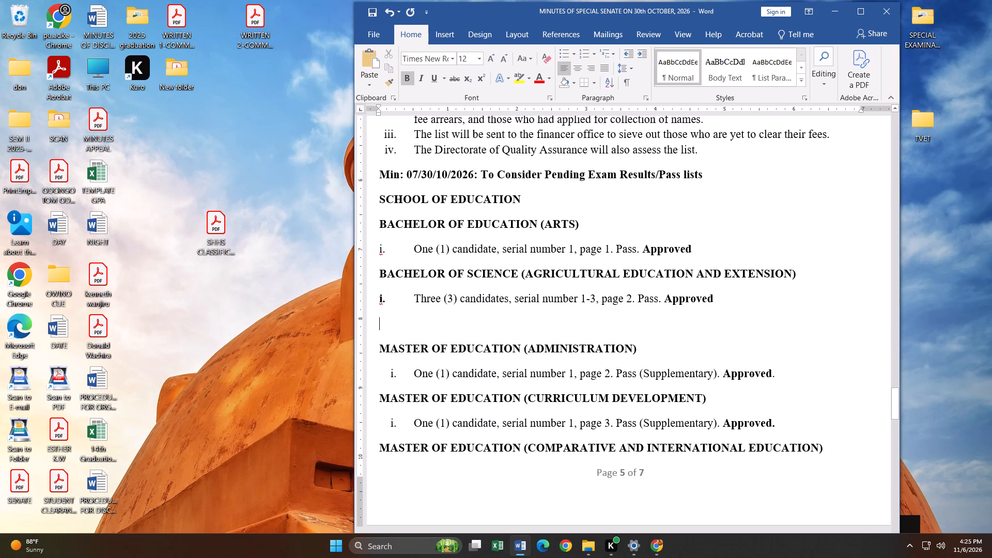
pyautogui.moveTo(386, 350); pyautogui.dragTo(798, 450)
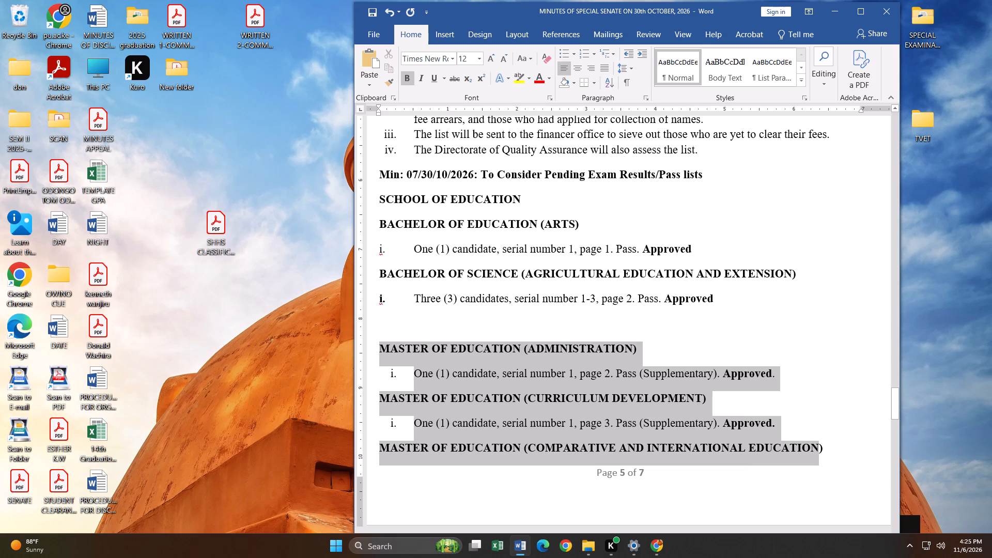
pyautogui.moveTo(798, 450); pyautogui.dragTo(832, 454)
pyautogui.press('Delete')
# Delete the old entries from the leftover page 4 supplementary candidate through the "SCHOOL OF ENVIRONMENTAL AND EARTH SCIENCES" heading.
pyautogui.scroll(-1, 588, 398)
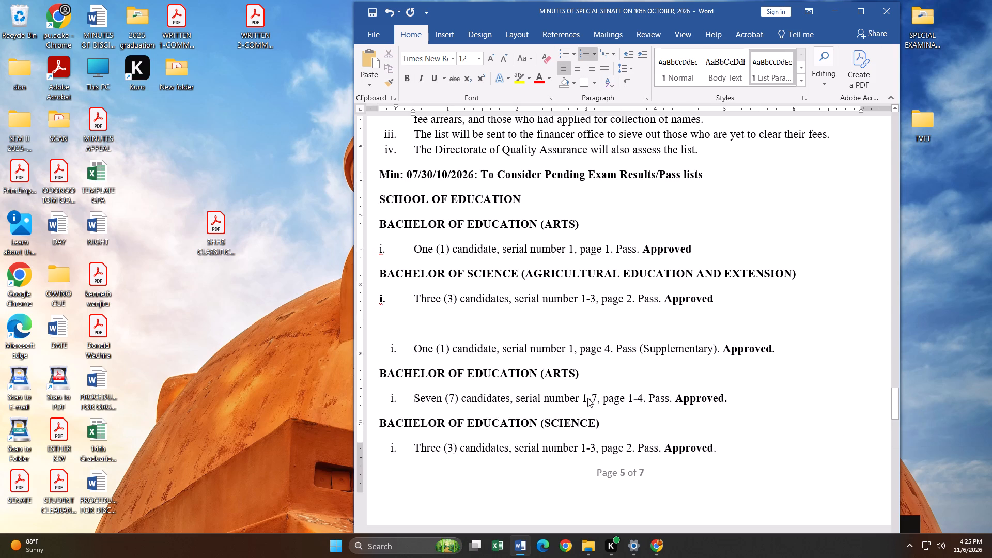
pyautogui.scroll(-1, 587, 398)
pyautogui.moveTo(392, 276); pyautogui.dragTo(382, 377)
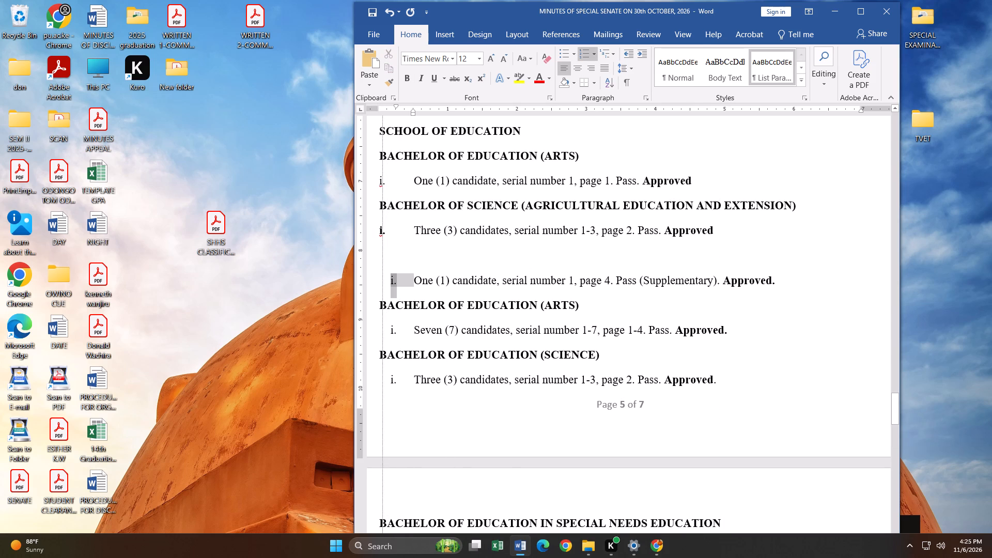
pyautogui.moveTo(382, 377); pyautogui.dragTo(382, 377)
pyautogui.moveTo(719, 378); pyautogui.dragTo(400, 288)
pyautogui.press('Delete')
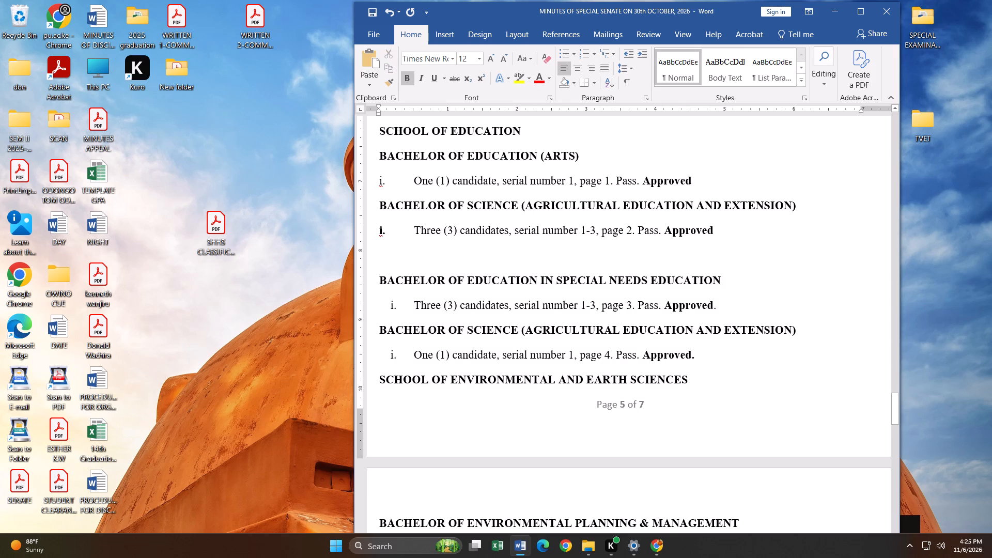
pyautogui.moveTo(379, 276); pyautogui.dragTo(763, 396)
pyautogui.press('Delete')
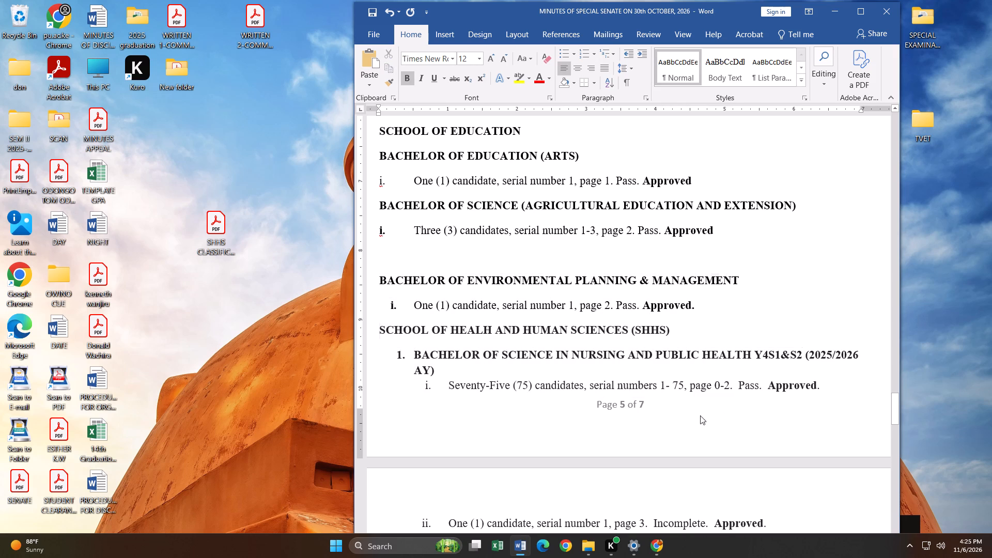
# Delete the Environmental Planning & Management section and all School of Health and Human Sciences nursing lists, up to the "Min: 08/30/10/2026" heading.
pyautogui.moveTo(382, 278); pyautogui.dragTo(723, 390)
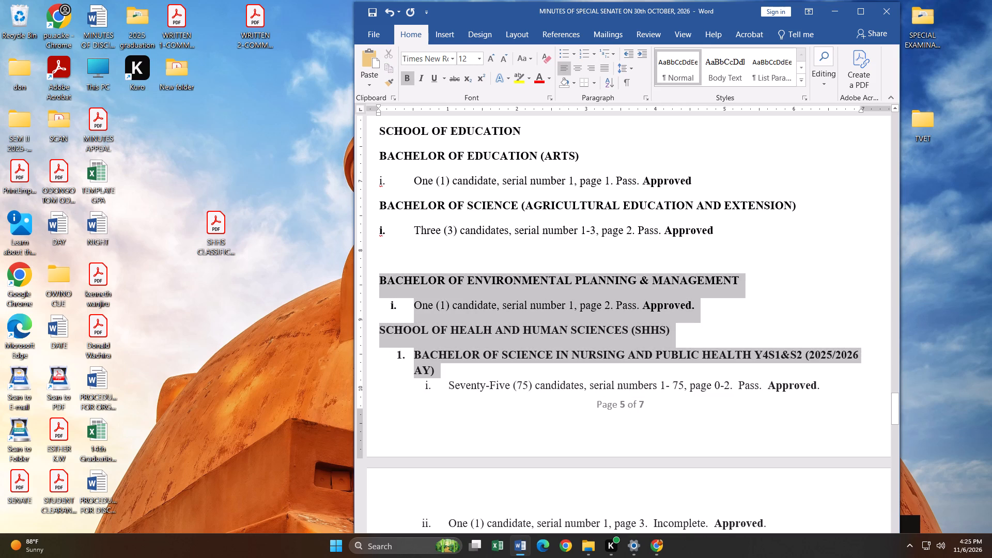
pyautogui.moveTo(723, 390); pyautogui.dragTo(828, 415)
pyautogui.press('Delete')
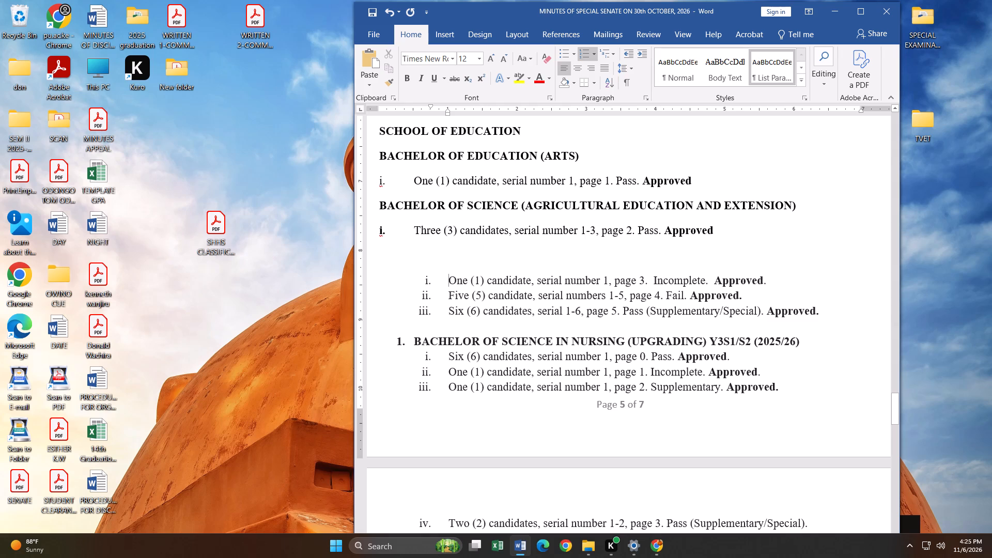
pyautogui.moveTo(419, 279); pyautogui.dragTo(710, 418)
pyautogui.press('Delete')
pyautogui.moveTo(503, 311); pyautogui.dragTo(485, 306)
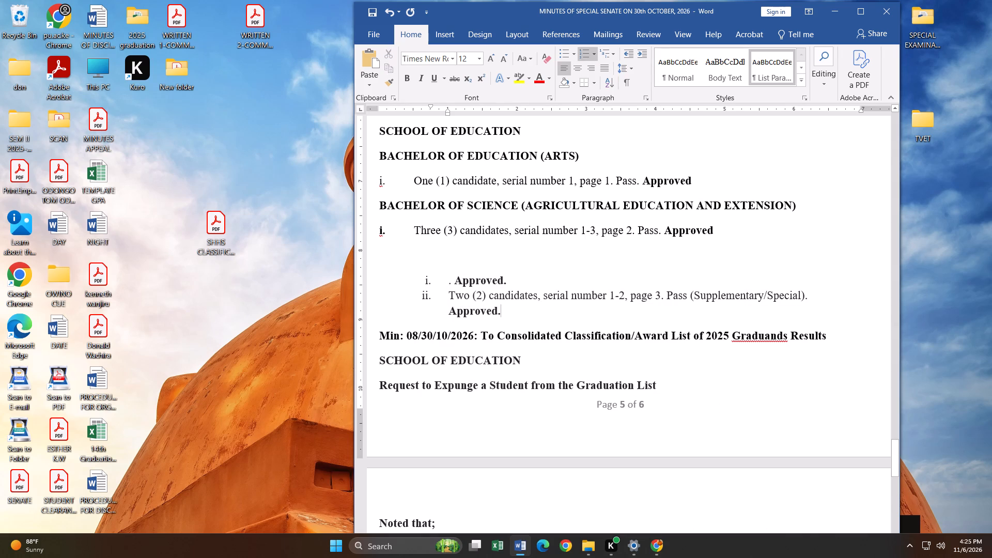
pyautogui.moveTo(485, 306); pyautogui.dragTo(428, 281)
pyautogui.press('Delete')
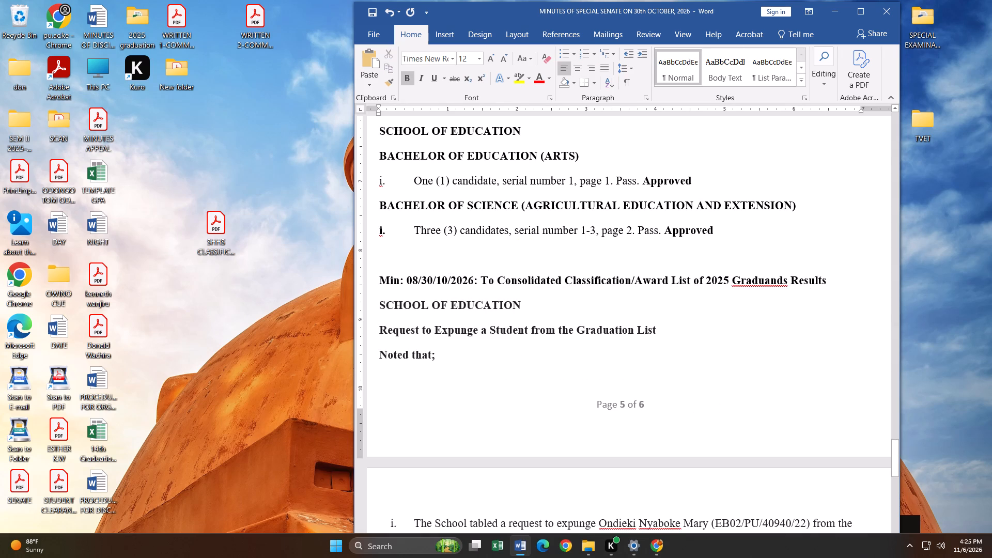
pyautogui.scroll(2, 571, 330)
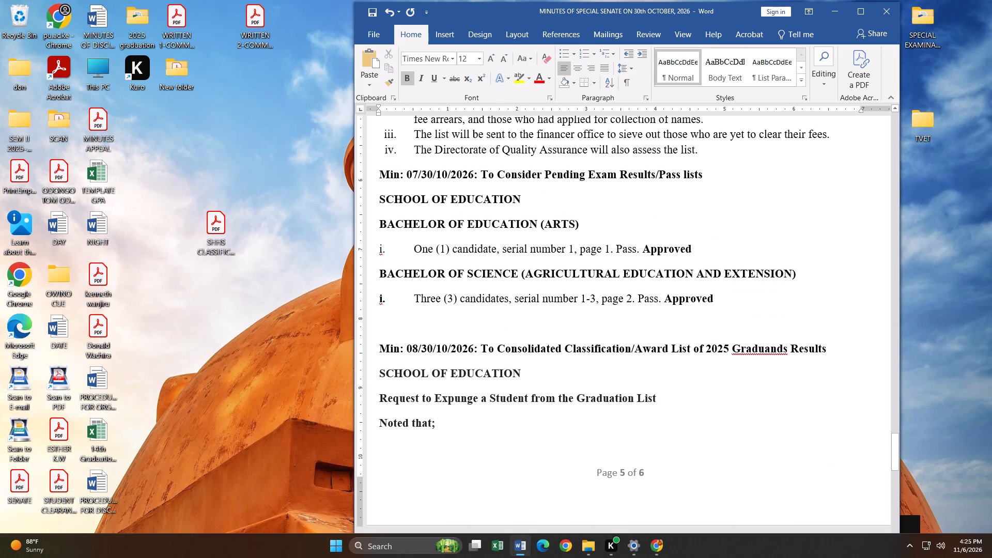
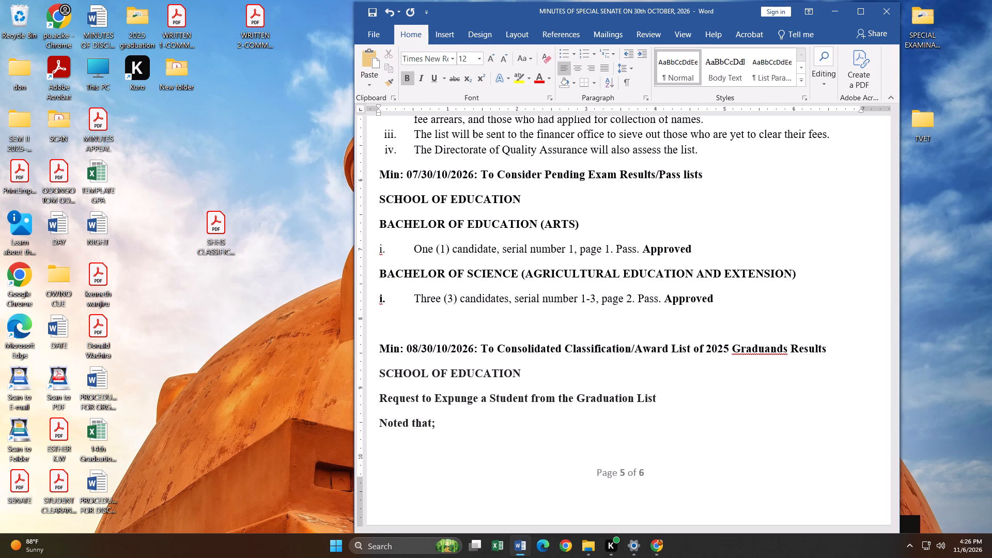
# Add a second "BACHELOR OF EDUCATION (ARTS)" heading below the page 1 Arts entry, followed by a new empty line.
pyautogui.click(719, 251)
pyautogui.press('Return')
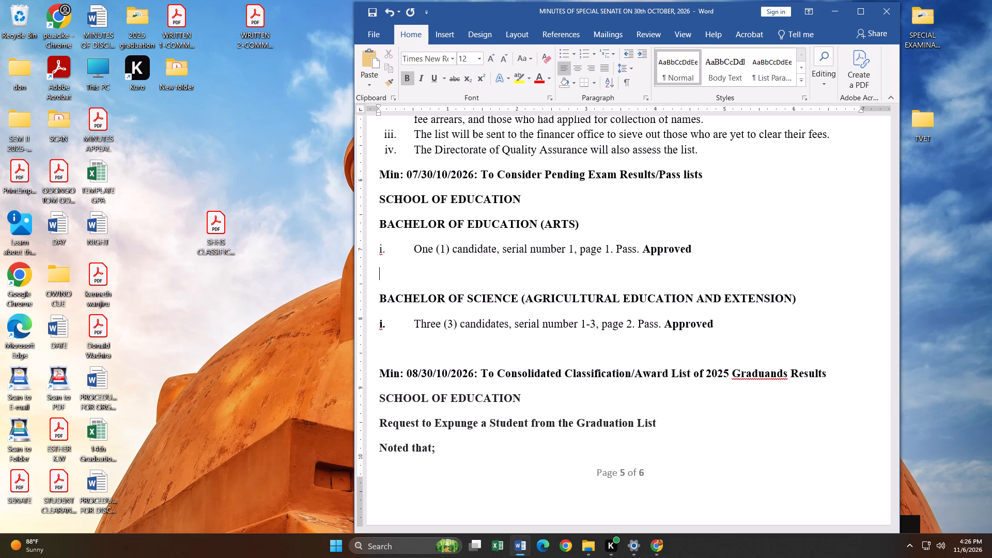
pyautogui.write('BACHELOR')
pyautogui.press('space')
pyautogui.write('OF EDUCATION ()')
pyautogui.press('Left')
pyautogui.write('ARTS')
pyautogui.press('Right')
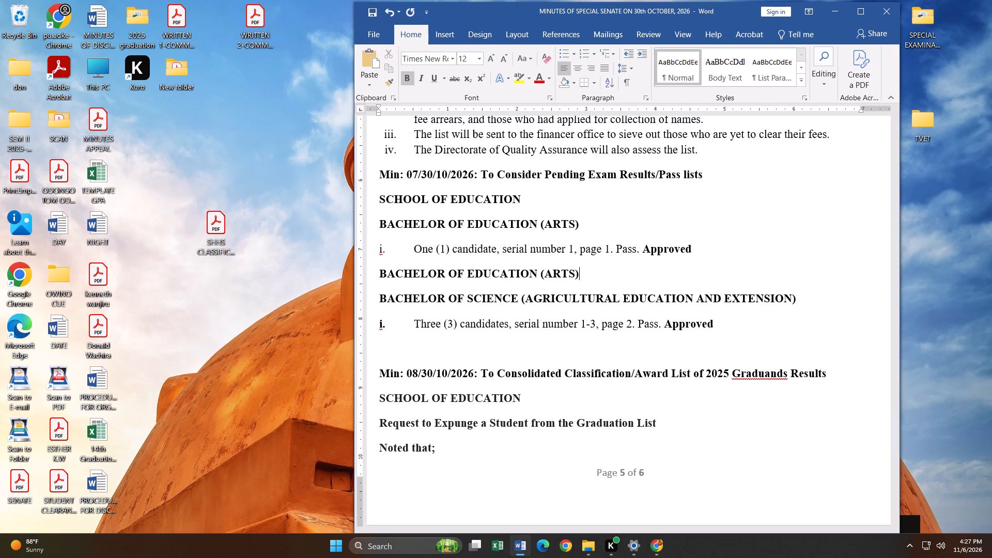
pyautogui.press('Return')
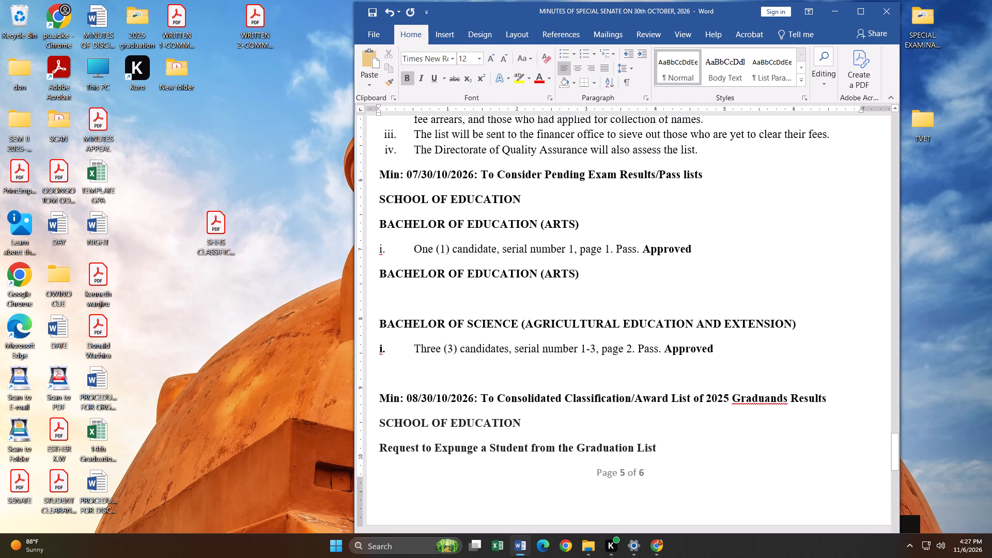
# Copy the text of the first Arts entry and paste it as text only under the second Arts heading.
pyautogui.moveTo(696, 250); pyautogui.dragTo(546, 251)
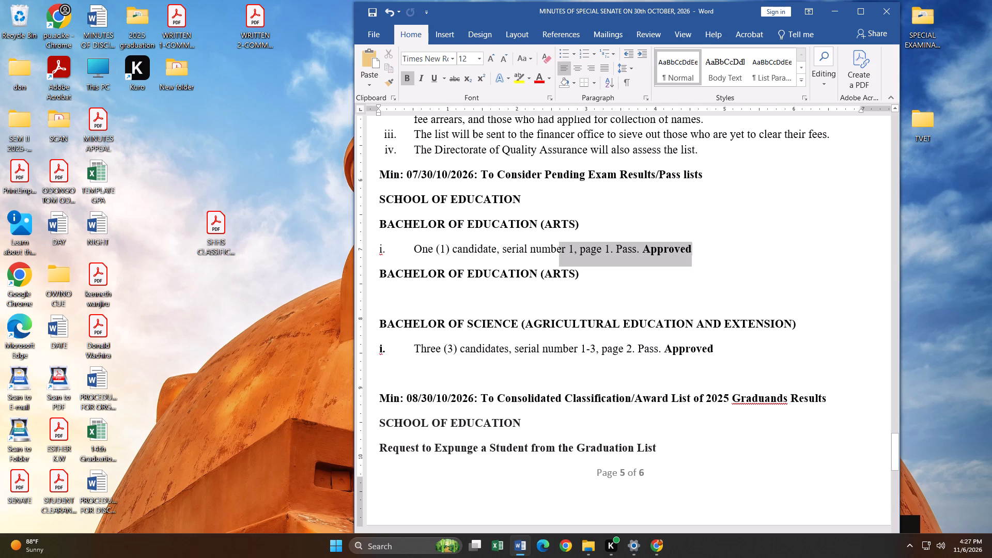
pyautogui.moveTo(546, 251); pyautogui.dragTo(413, 248)
pyautogui.rightClick(422, 255)
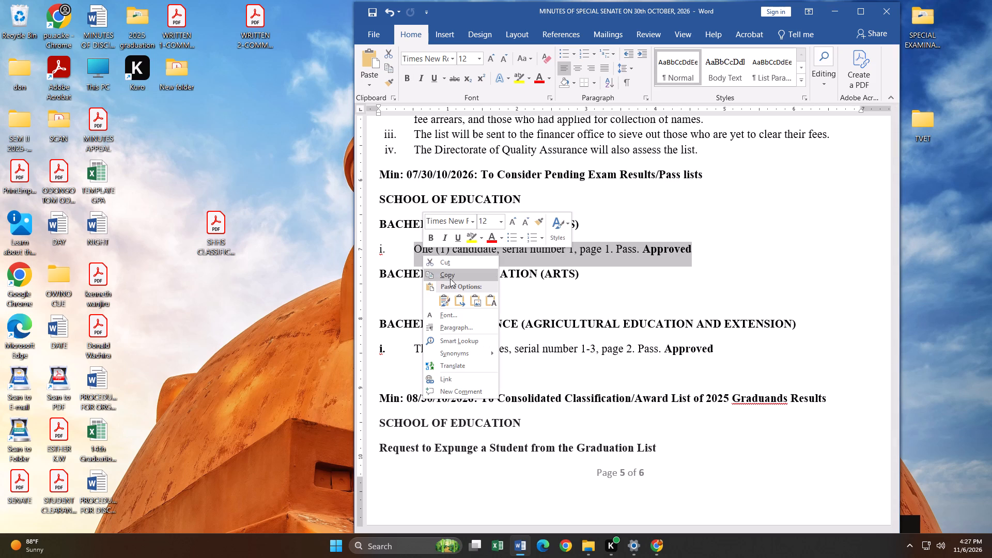
pyautogui.click(450, 278)
pyautogui.click(375, 302)
pyautogui.rightClick(392, 302)
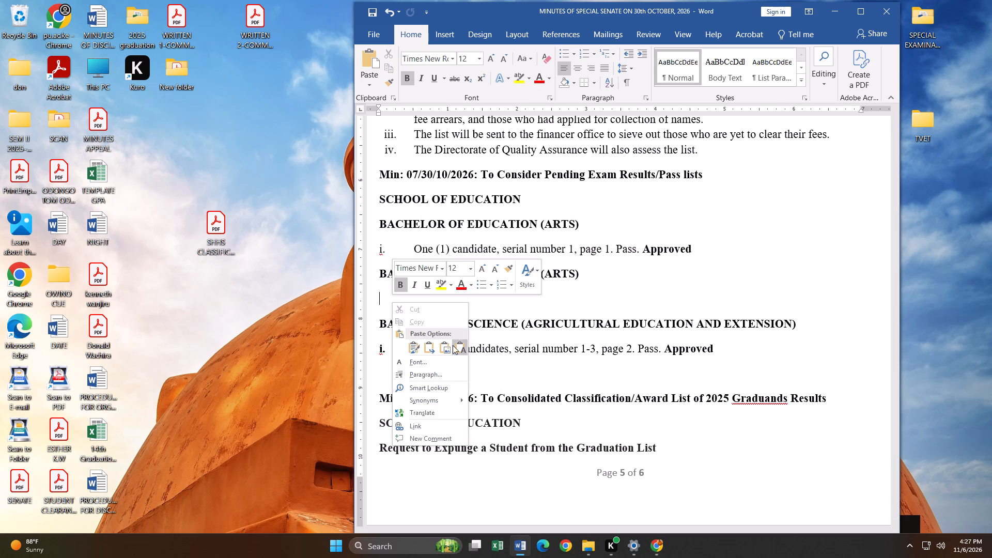
pyautogui.click(460, 346)
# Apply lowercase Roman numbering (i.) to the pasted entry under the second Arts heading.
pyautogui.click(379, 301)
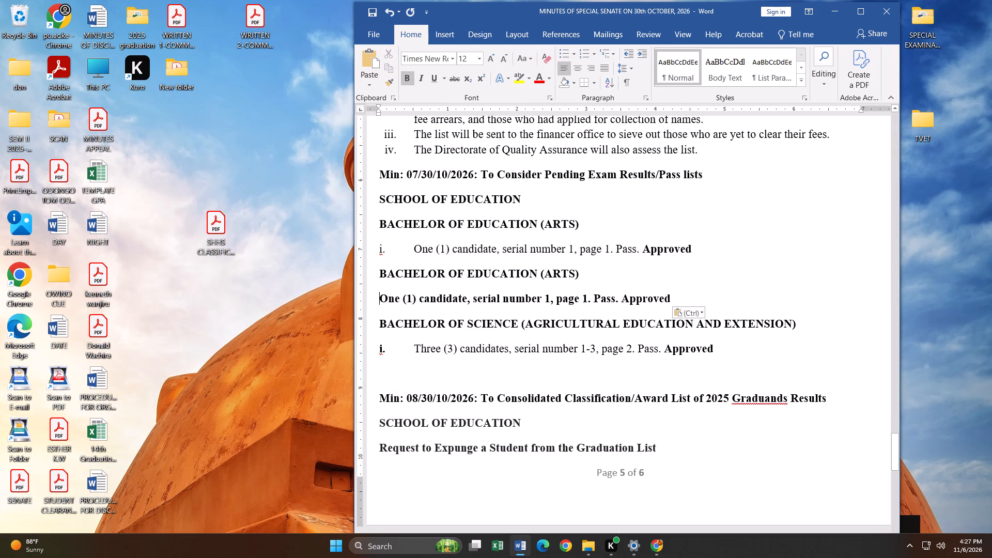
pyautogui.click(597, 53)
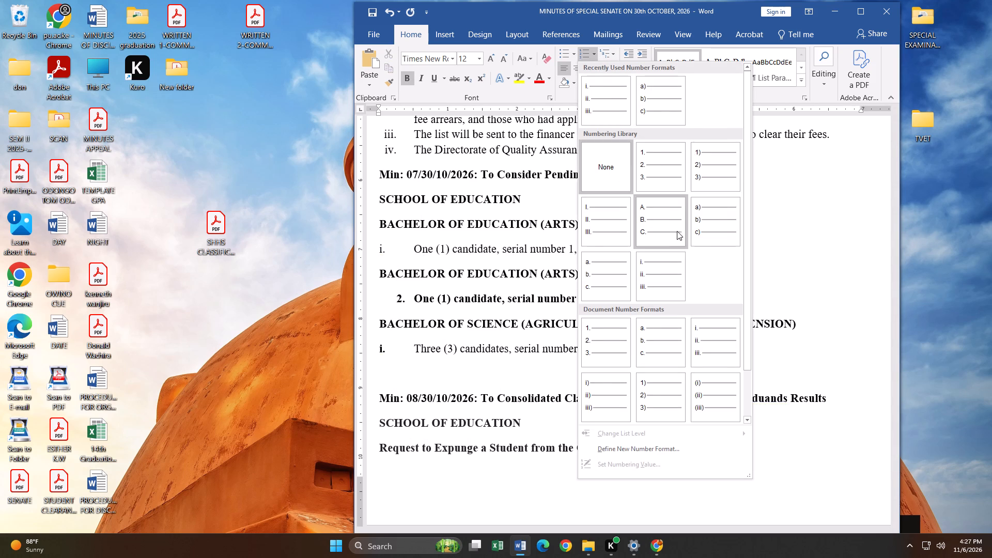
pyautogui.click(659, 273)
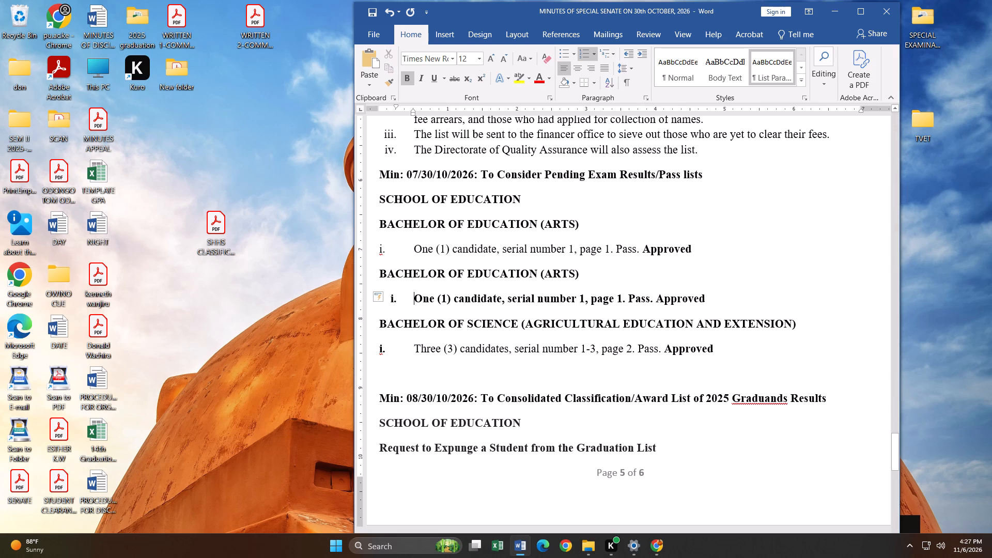
# Change the page number to 2 in the second Arts entry and to 3 in the Agricultural Education and Extension entry.
pyautogui.click(622, 299)
pyautogui.press('BackSpace')
pyautogui.press('2')
pyautogui.click(631, 349)
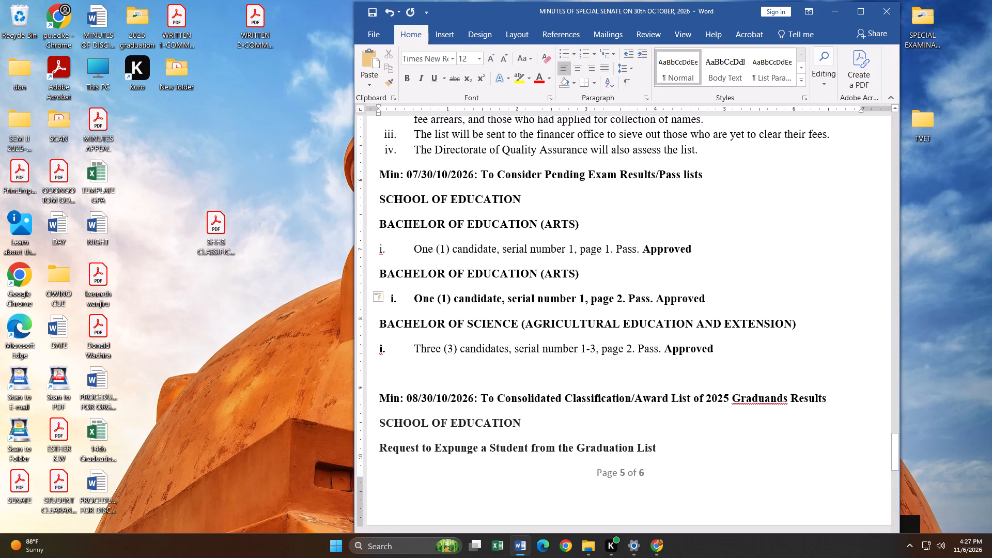
pyautogui.press('BackSpace')
pyautogui.press('3')
# Remove the "i." numbering and indent from the Agricultural Education and Extension entry and both Arts entries.
pyautogui.click(411, 352)
pyautogui.press('BackSpace')
pyautogui.press('BackSpace')
pyautogui.press('BackSpace')
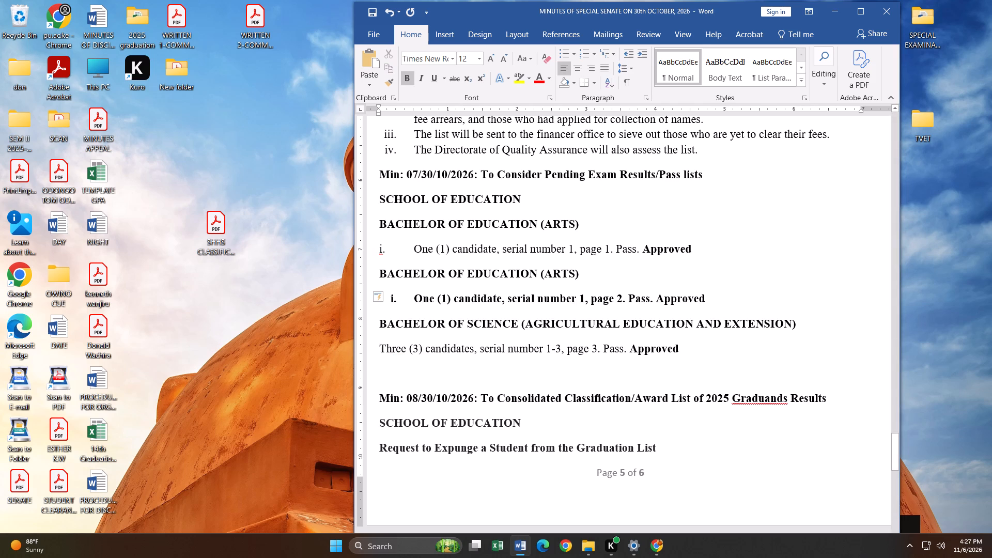
pyautogui.click(392, 245)
pyautogui.click(409, 247)
pyautogui.press('BackSpace')
pyautogui.press('BackSpace')
pyautogui.press('BackSpace')
pyautogui.click(414, 298)
pyautogui.press('BackSpace')
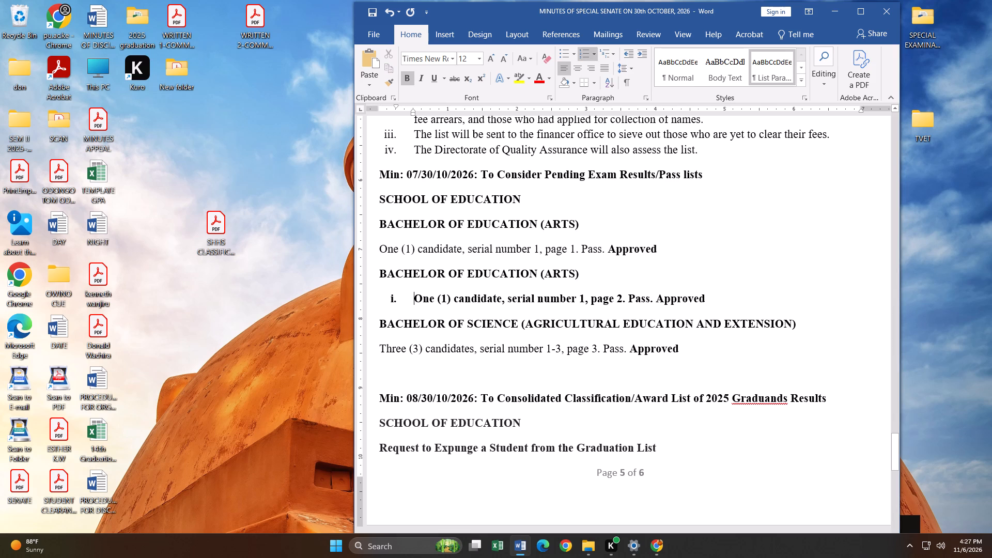
pyautogui.press('BackSpace')
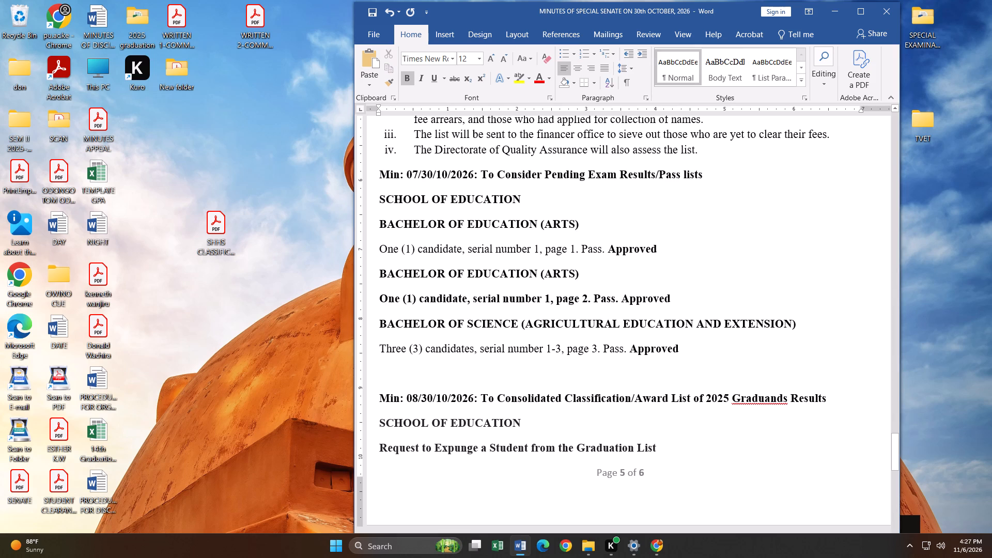
# Remove bold from the second Arts entry's text up to "Pass.", leaving "Approved" bold.
pyautogui.moveTo(618, 301); pyautogui.dragTo(380, 304)
pyautogui.click(389, 285)
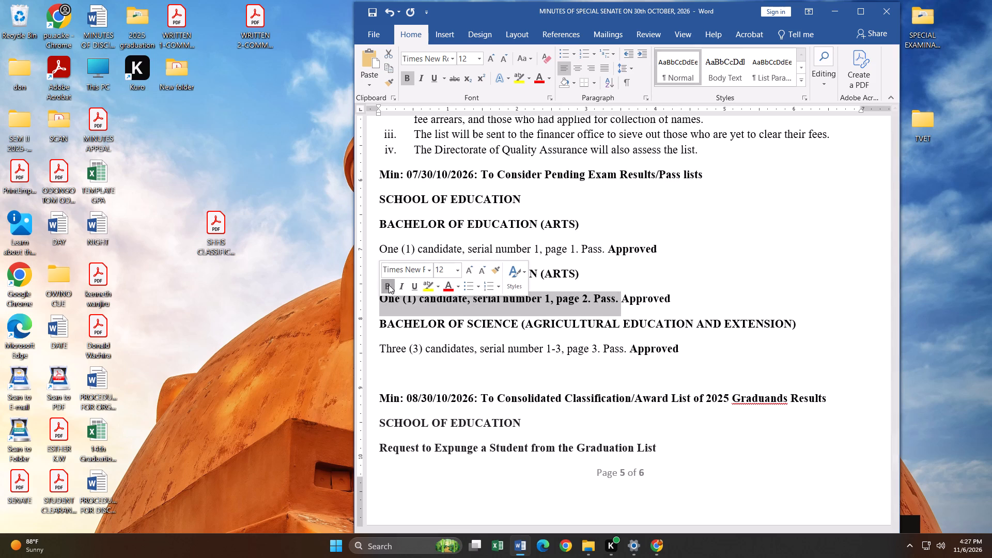
pyautogui.click(432, 306)
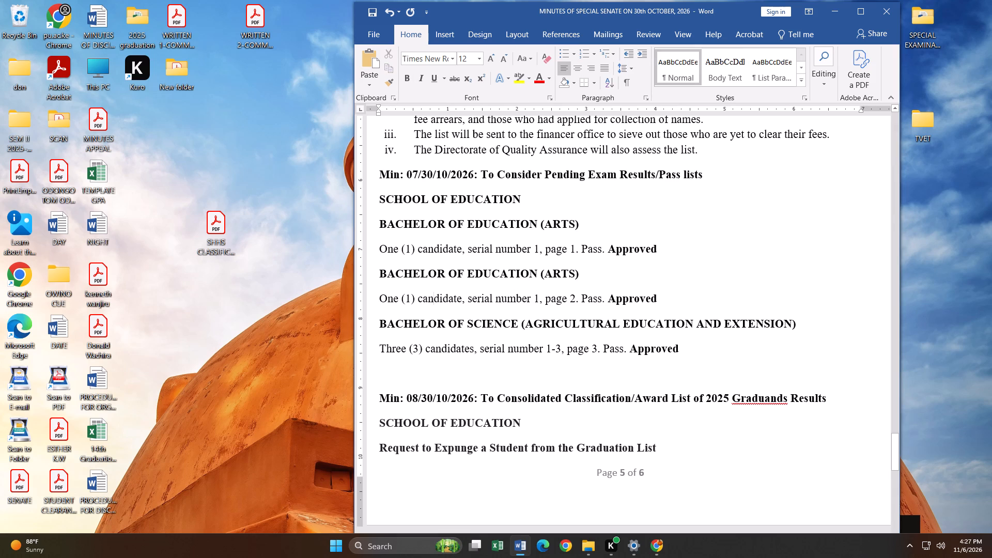
# Apply lowercase Roman numbering (i.) to the first Arts entry and make its numeral non-bold.
pyautogui.click(380, 297)
pyautogui.click(379, 249)
pyautogui.click(593, 54)
pyautogui.click(663, 287)
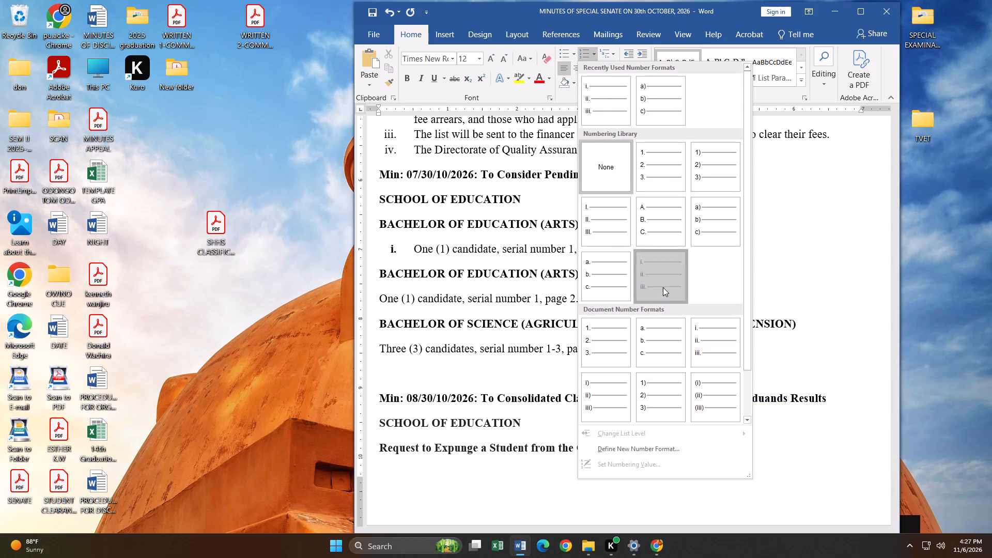
pyautogui.click(395, 246)
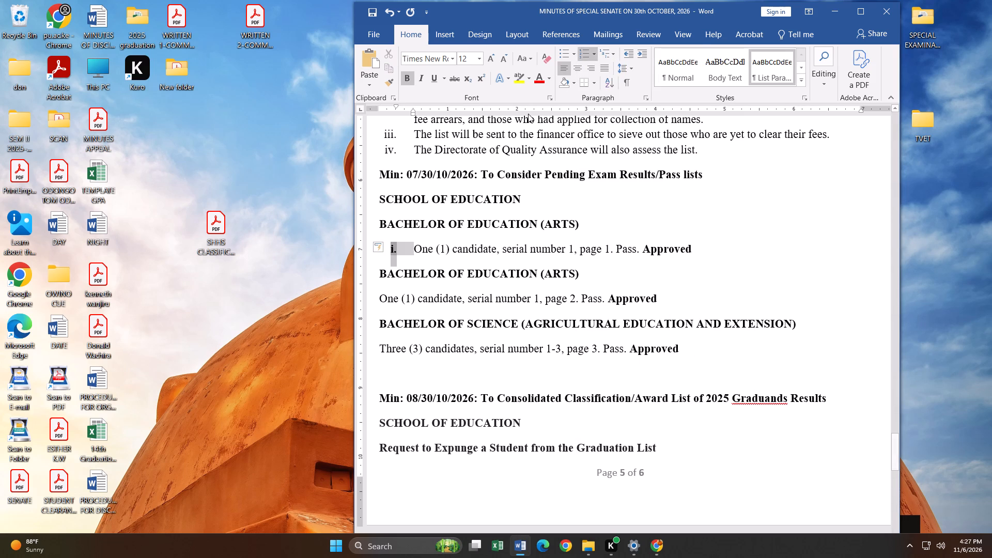
pyautogui.click(404, 84)
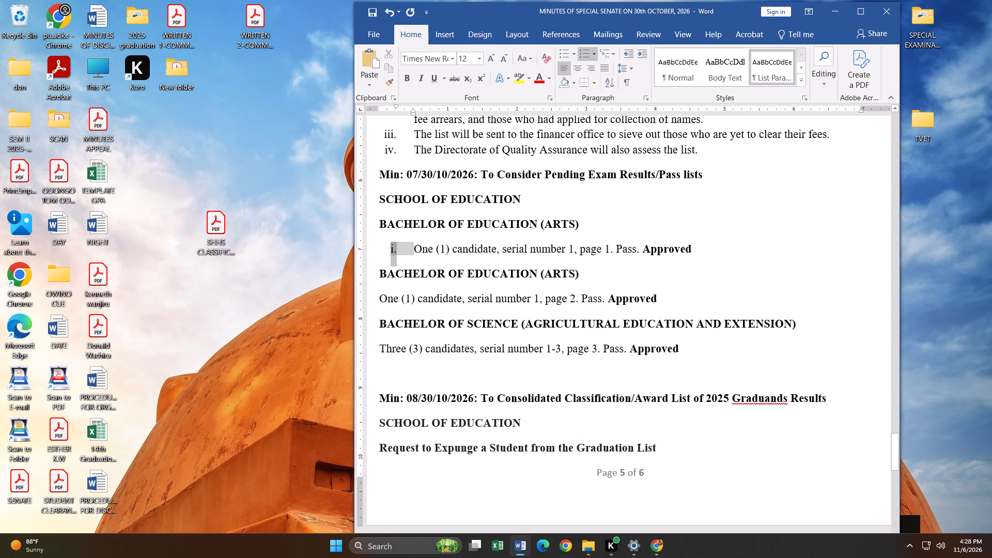
# Apply lowercase Roman numbering (i.) to the second Arts entry and make its numeral non-bold.
pyautogui.click(382, 299)
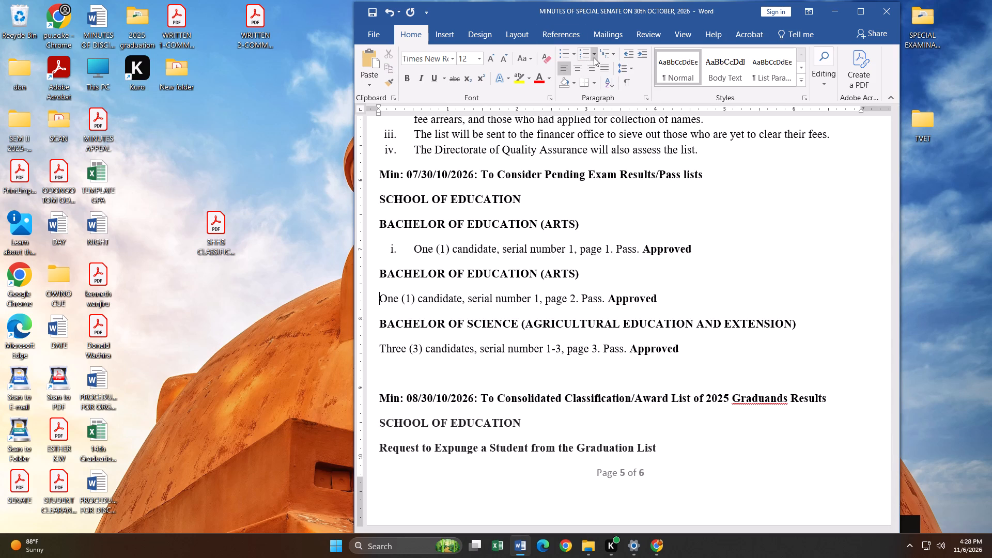
pyautogui.click(594, 57)
pyautogui.click(650, 280)
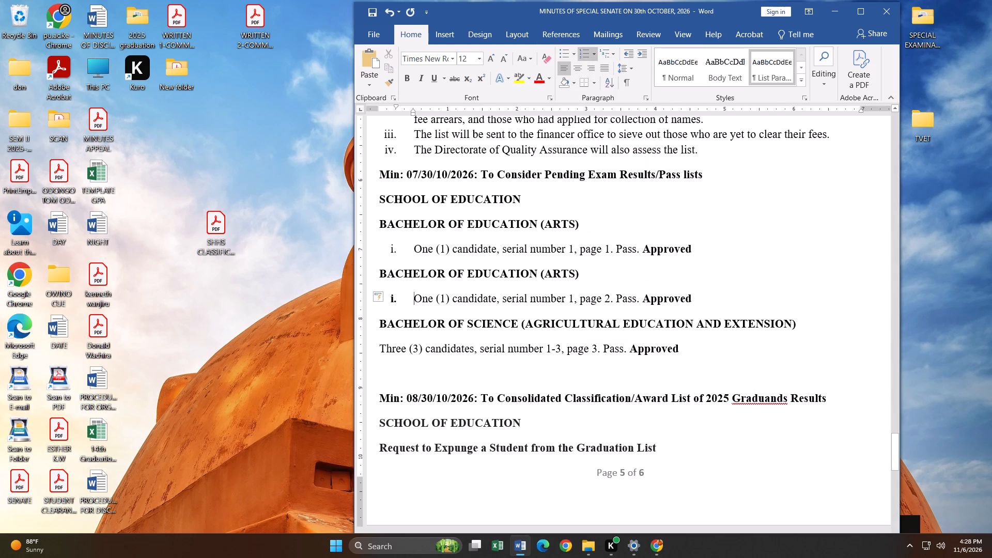
pyautogui.click(391, 302)
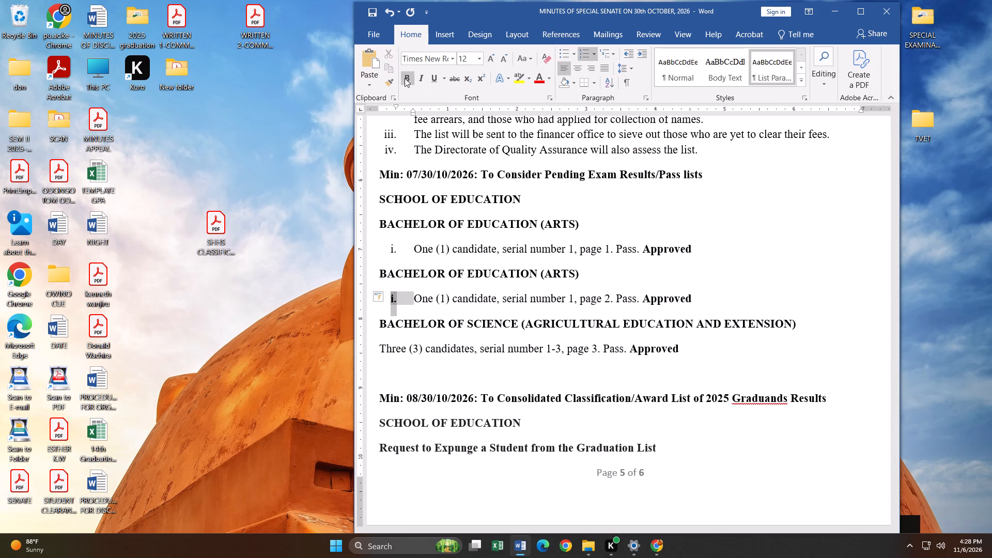
pyautogui.click(405, 78)
# Apply lowercase Roman numbering (i.) to the Agricultural Education and Extension entry and make its numeral non-bold.
pyautogui.click(380, 351)
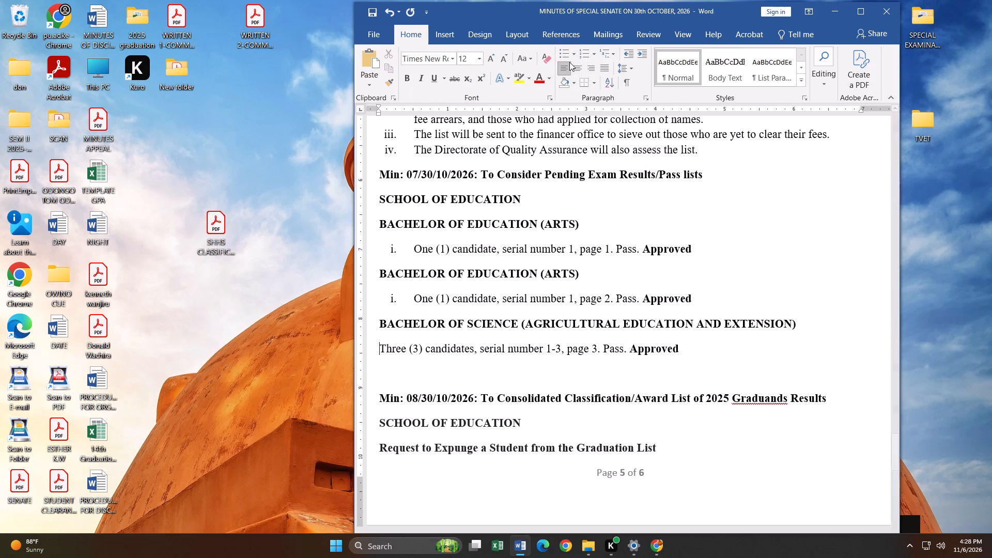
pyautogui.click(593, 55)
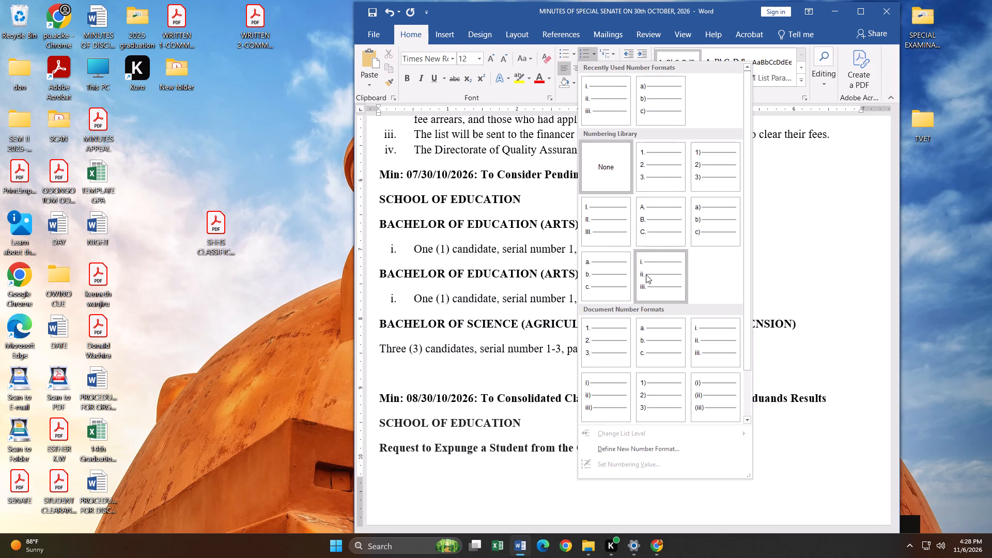
pyautogui.click(646, 274)
pyautogui.click(395, 349)
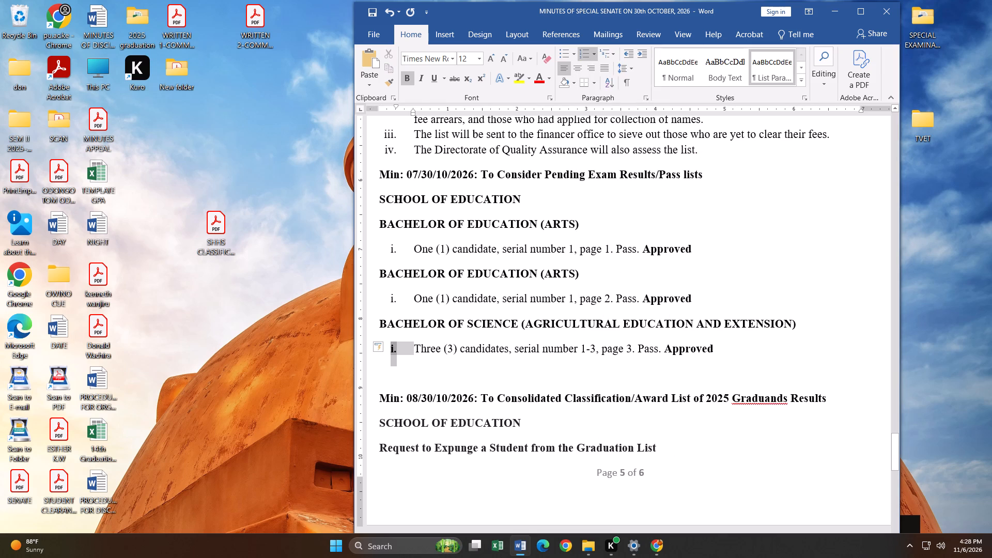
pyautogui.click(407, 80)
# Delete the empty line above the "Min: 08/30/10/2026" heading.
pyautogui.click(385, 384)
pyautogui.press('BackSpace')
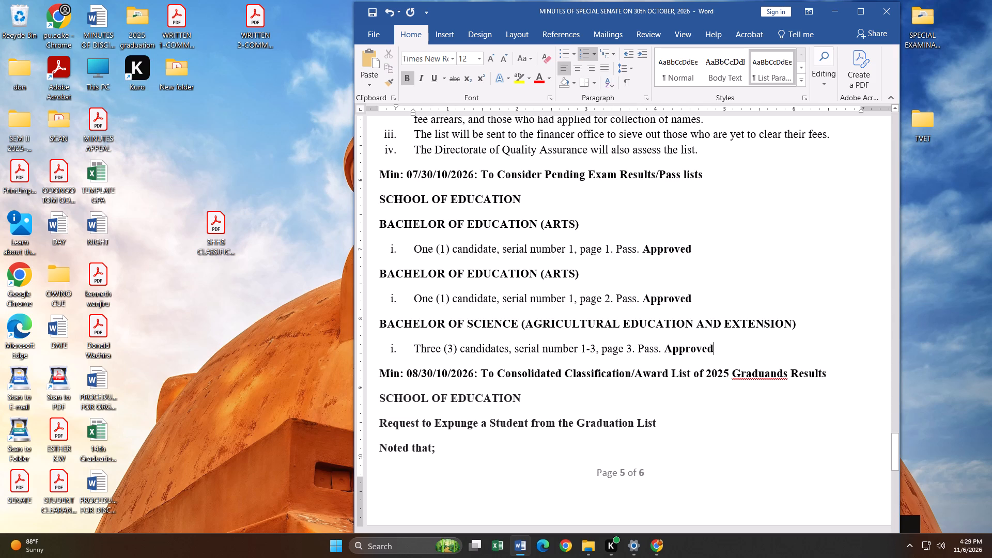
# Save the minutes document.
pyautogui.click(639, 247)
pyautogui.click(374, 10)
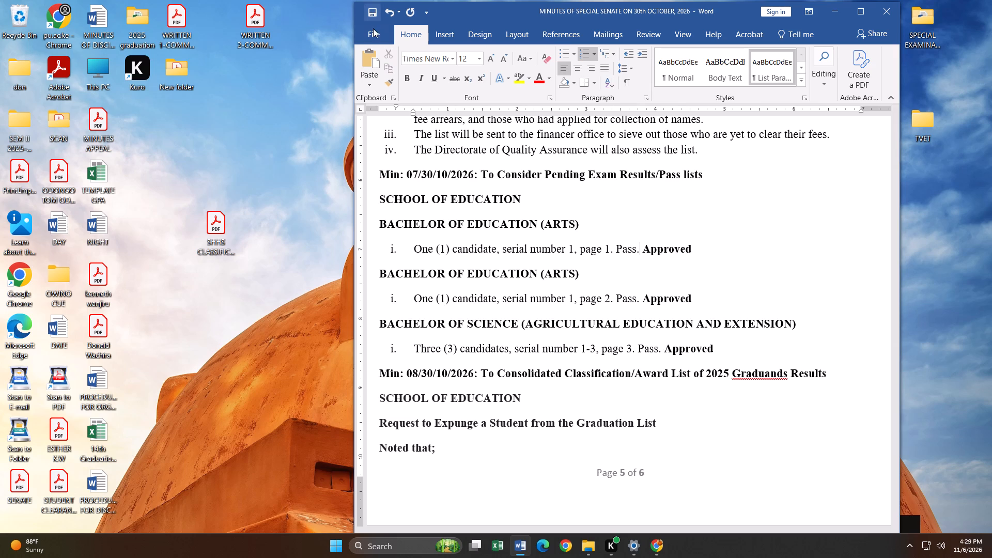
# Review the minutes from the Min: 08/30/10/2026 heading through the adjournment section and save the document.
pyautogui.scroll(-7, 613, 349)
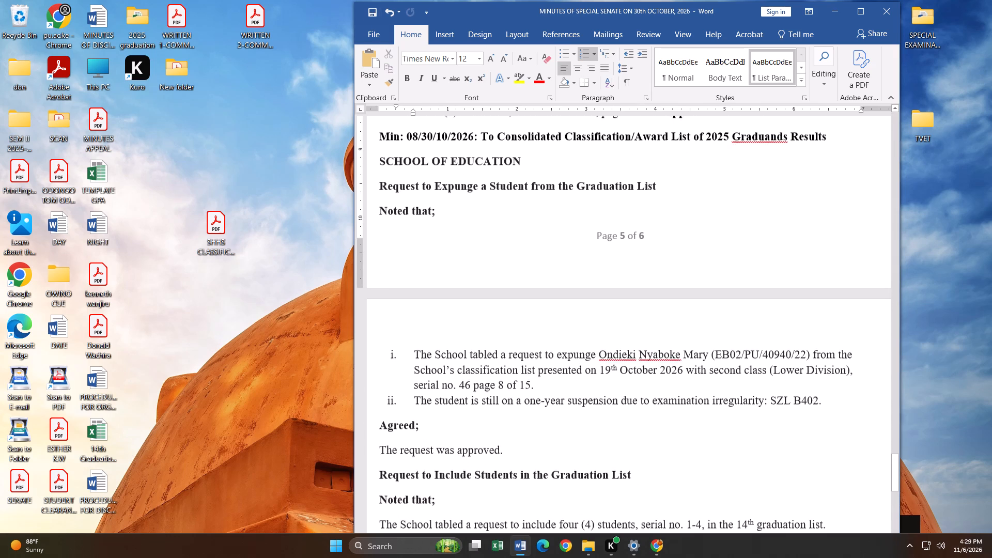
pyautogui.scroll(6, 615, 348)
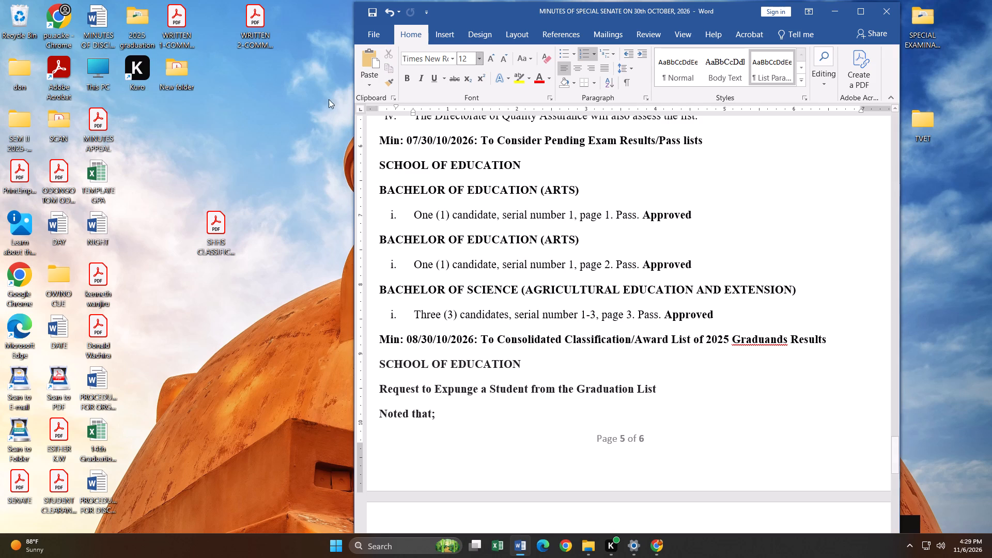
pyautogui.click(373, 12)
pyautogui.scroll(-5, 612, 397)
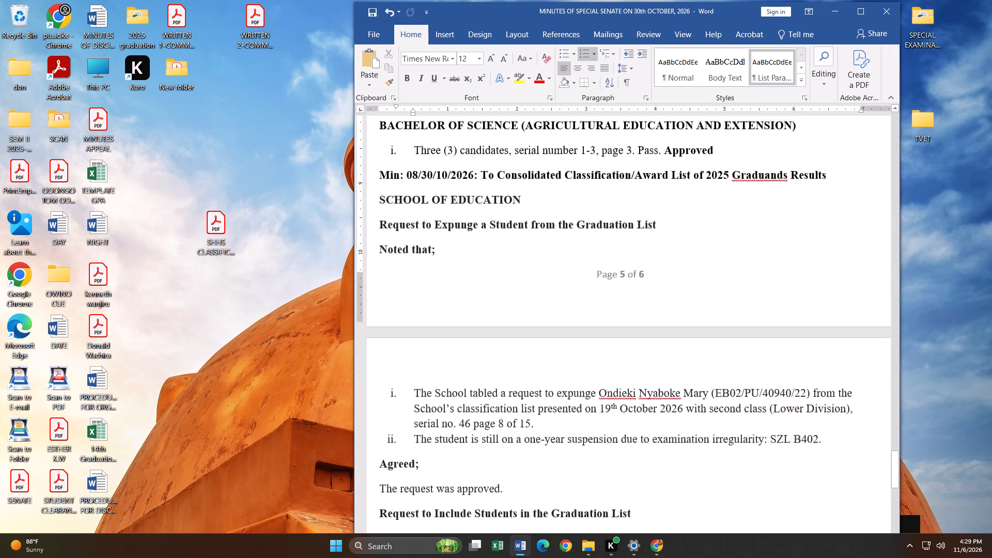
pyautogui.scroll(-9, 620, 385)
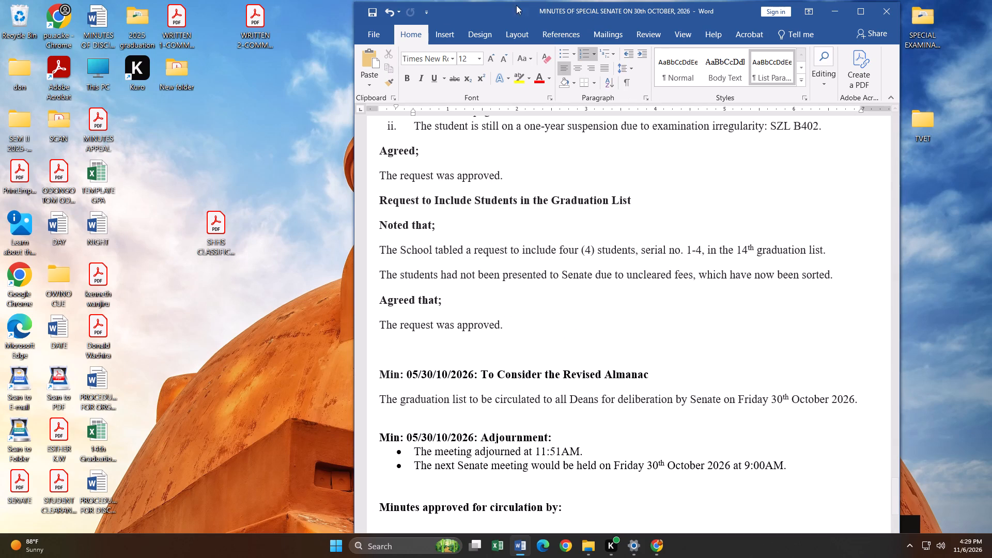
pyautogui.click(374, 10)
# Delete the empty line above the "To Consider the Revised Almanac" heading.
pyautogui.click(576, 352)
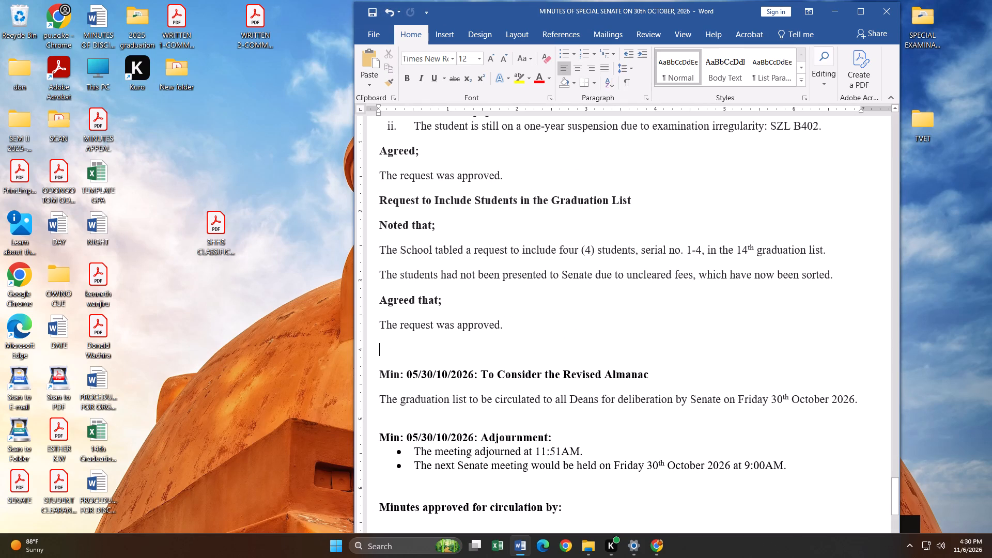
pyautogui.click(375, 366)
pyautogui.press('BackSpace')
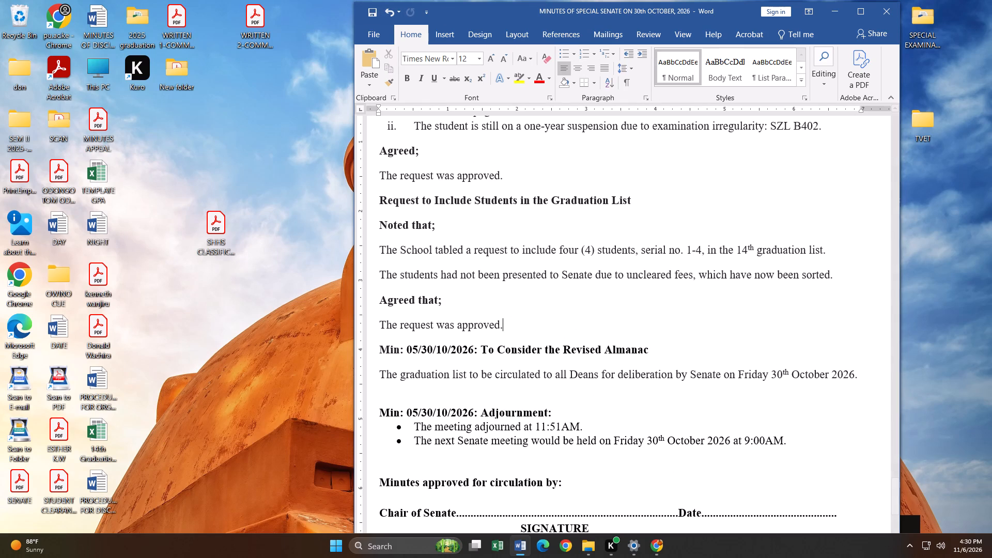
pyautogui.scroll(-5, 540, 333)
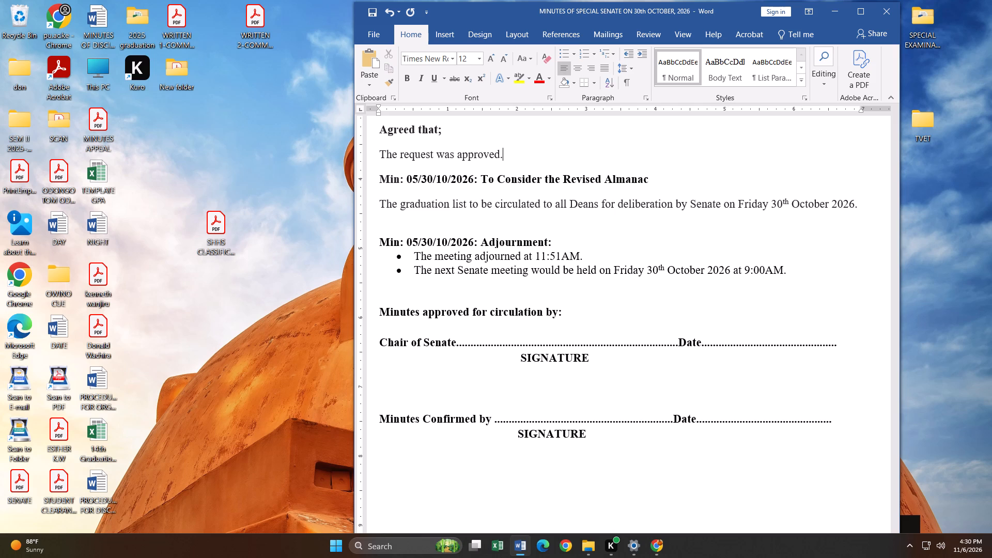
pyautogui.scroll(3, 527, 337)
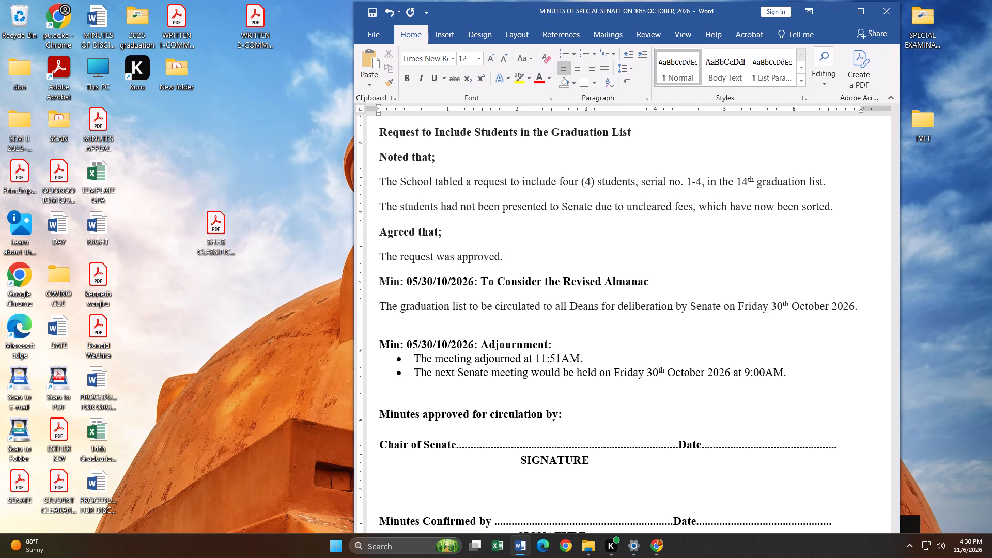
# Save the special Senate minutes document and close it.
pyautogui.click(366, 12)
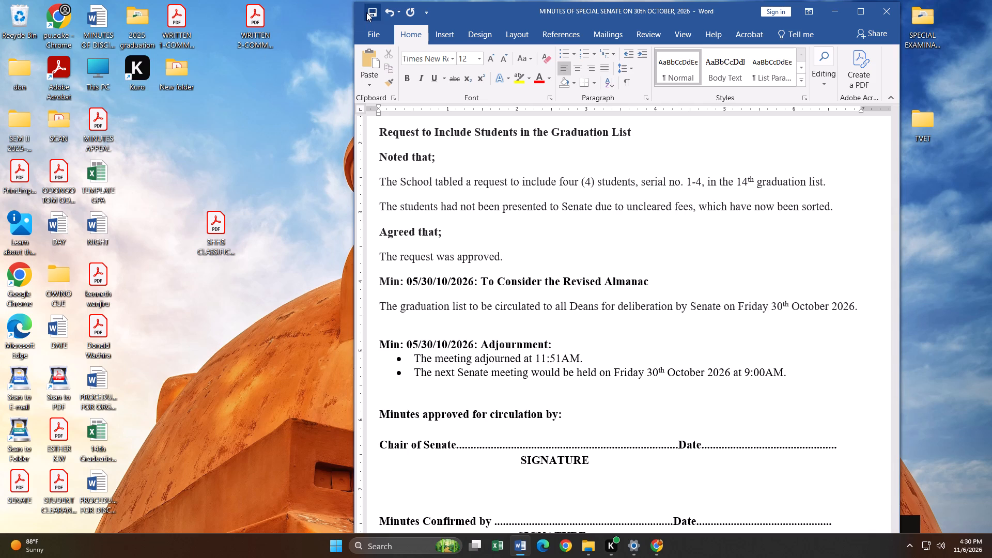
pyautogui.click(366, 12)
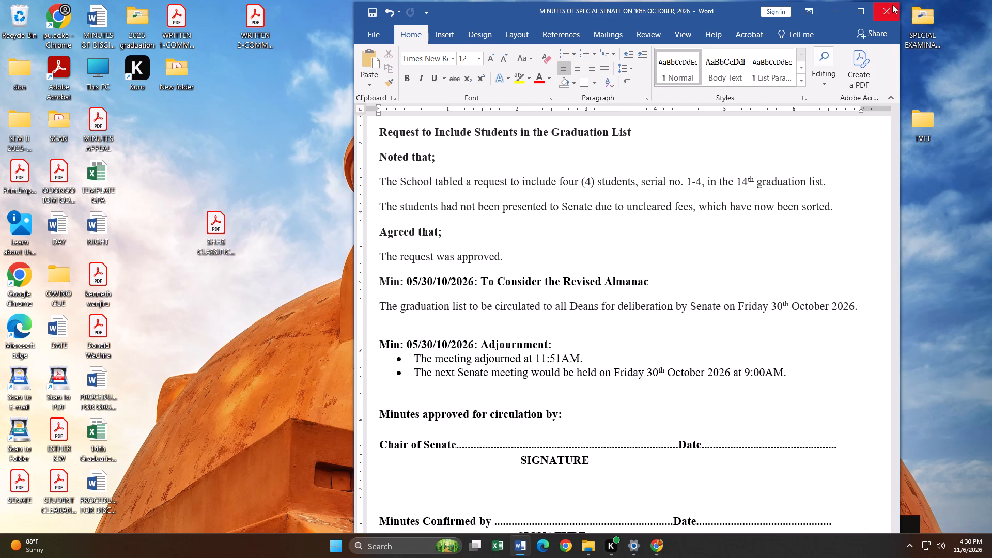
pyautogui.click(892, 5)
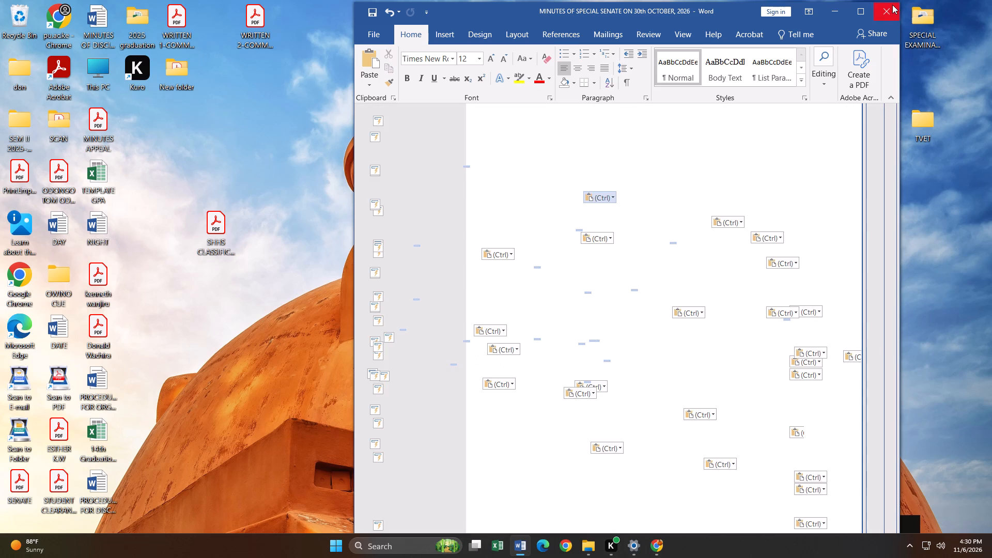
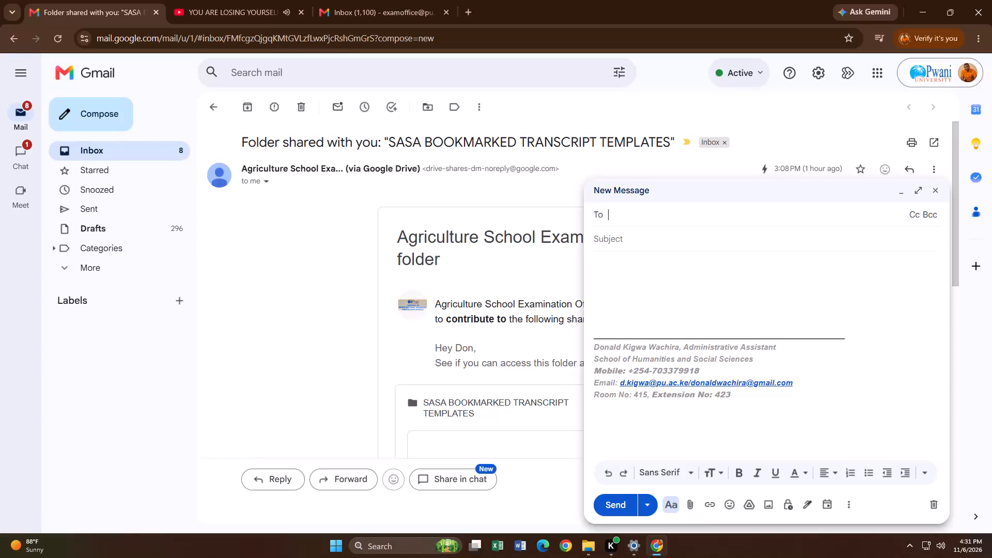
# Address the new message to the first suggested contact matching "DE".
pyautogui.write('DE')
pyautogui.click(689, 242)
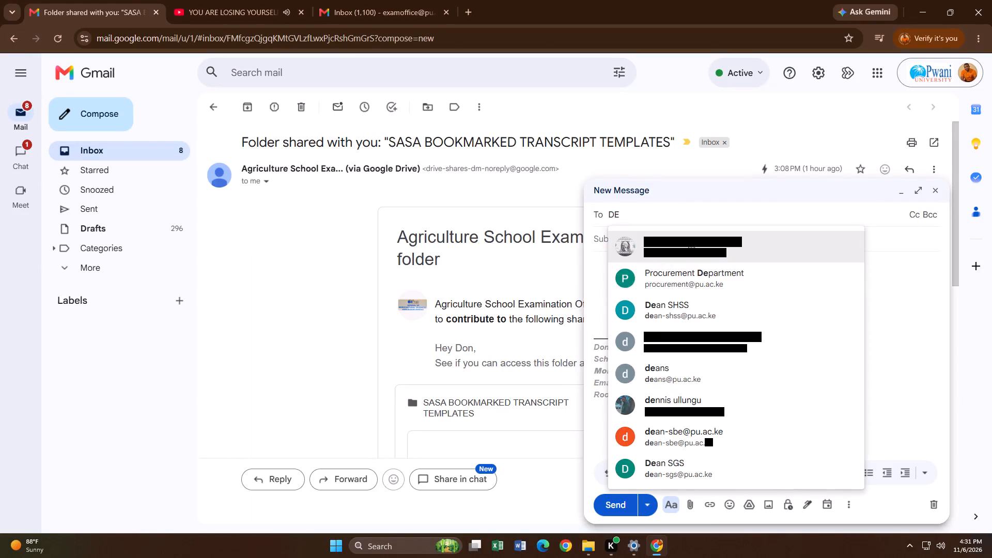
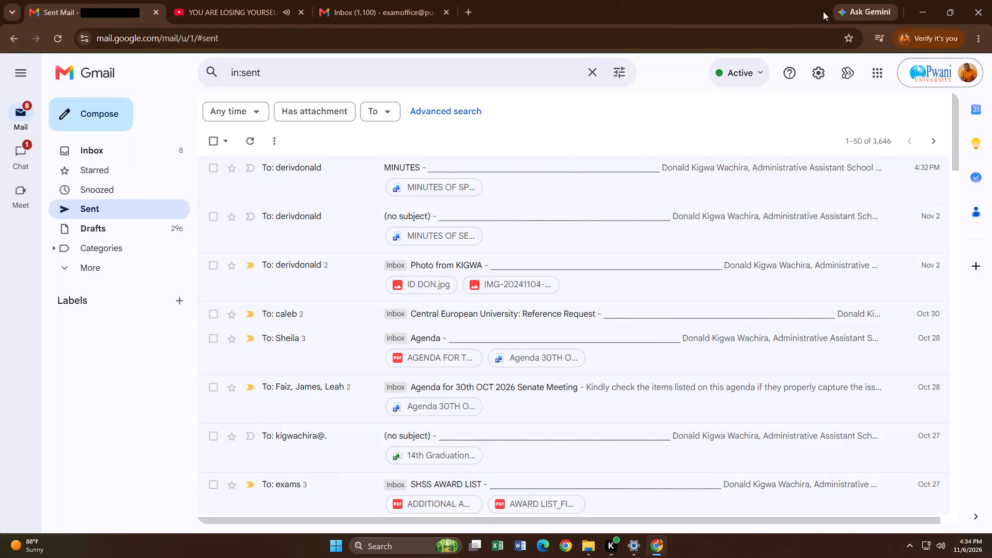
# Close the Chrome browser window showing the sent mail.
pyautogui.click(980, 16)
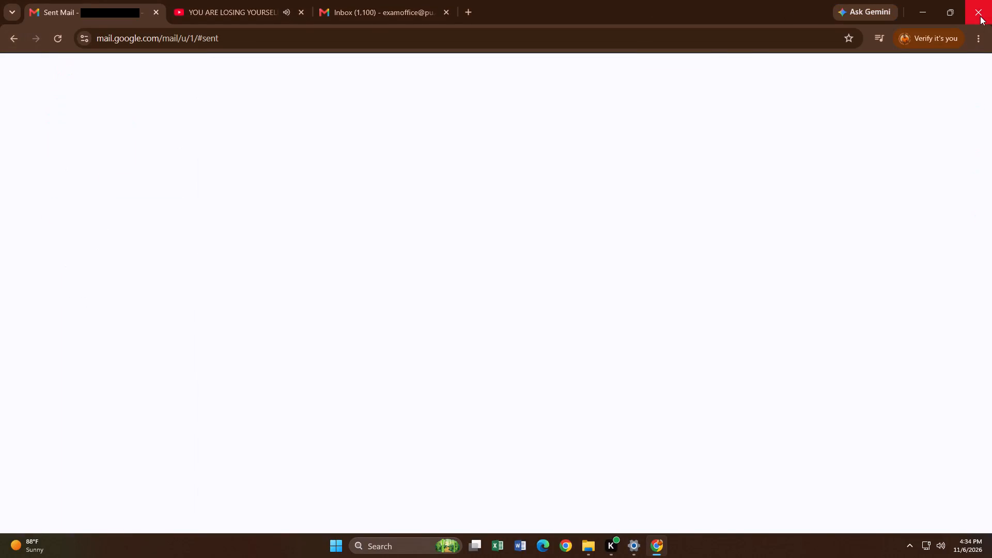